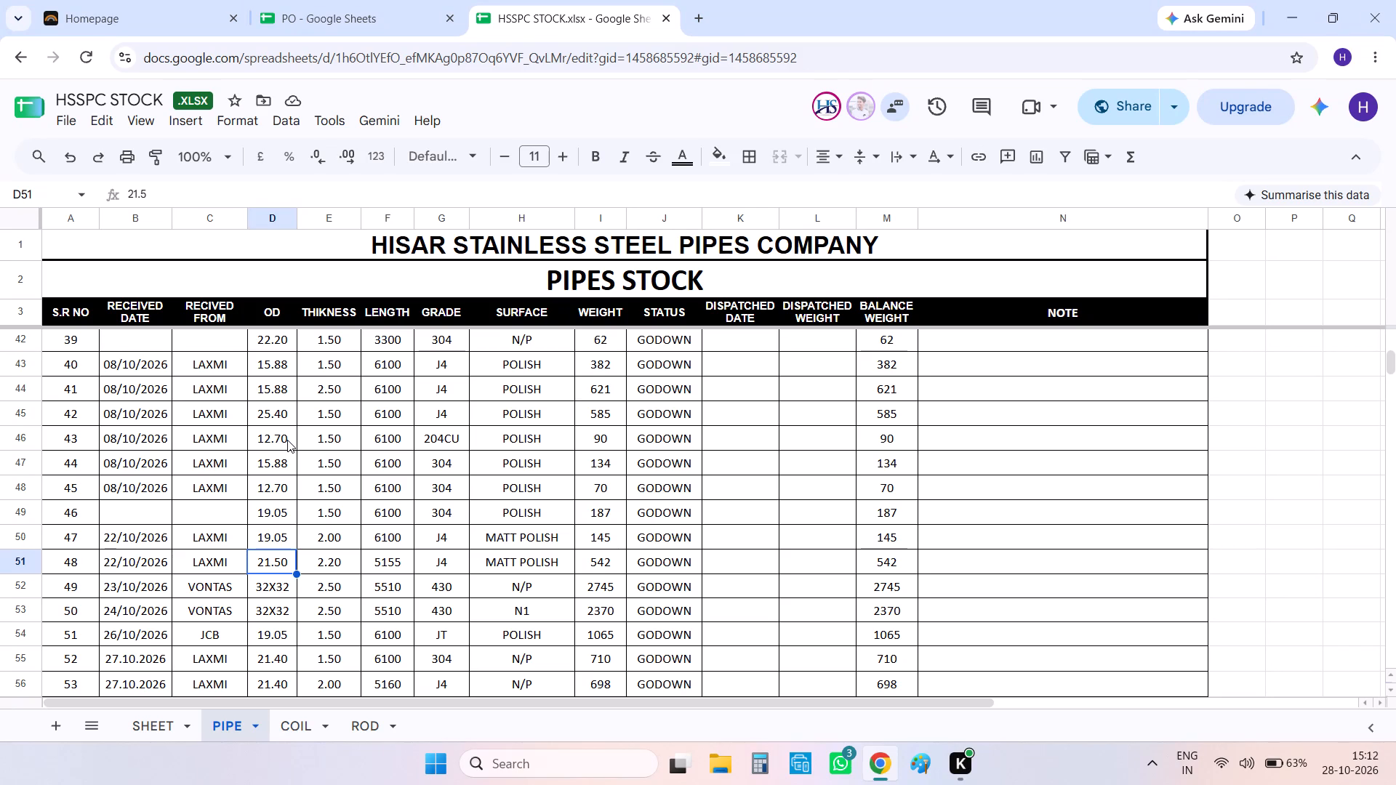
# Compare the PO order list with the pipe entries at S.R. No. 48 to 53 in the HSSPC STOCK workbook.
pyautogui.click(326, 23)
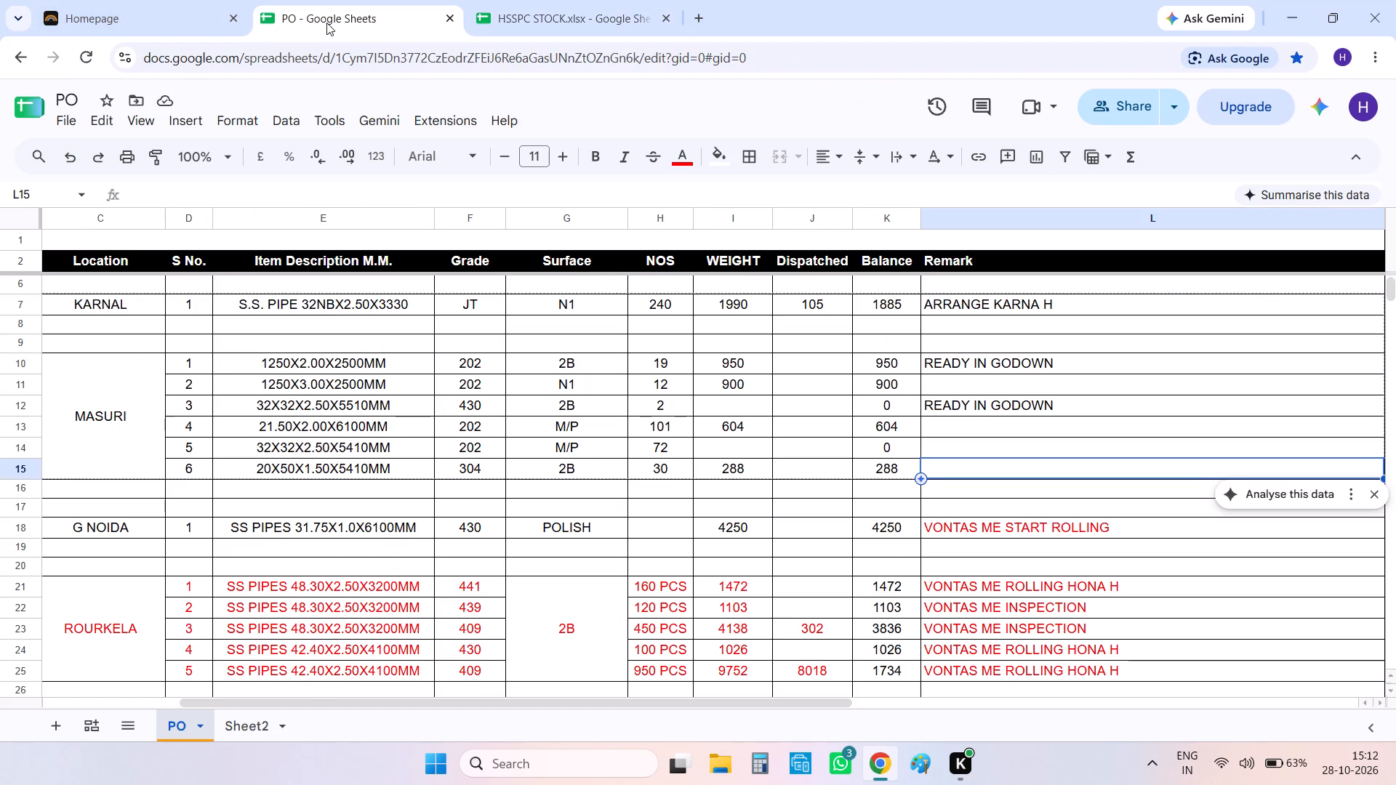
pyautogui.click(590, 9)
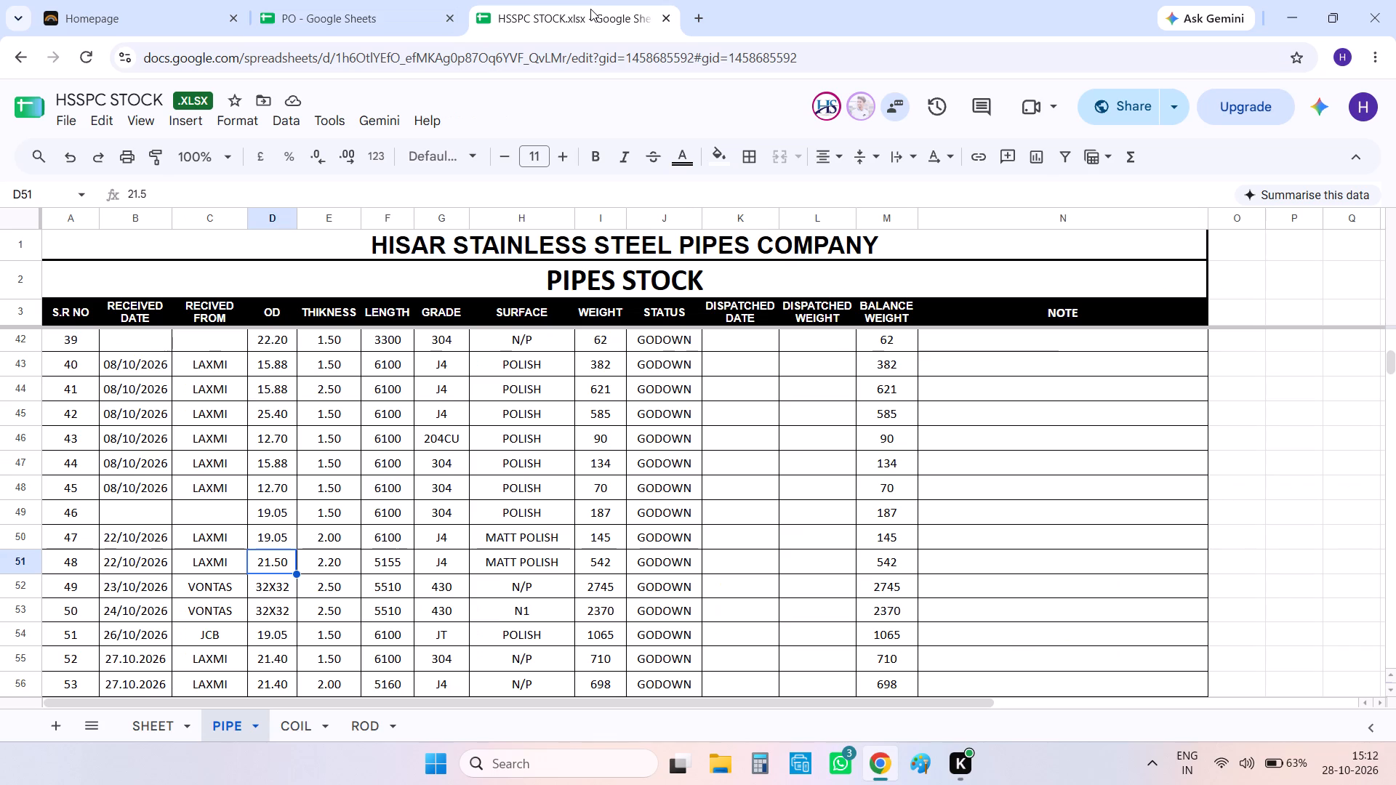
pyautogui.press('Down')
pyautogui.press('Down')
pyautogui.press('Down')
pyautogui.press('Down')
pyautogui.press('Down')
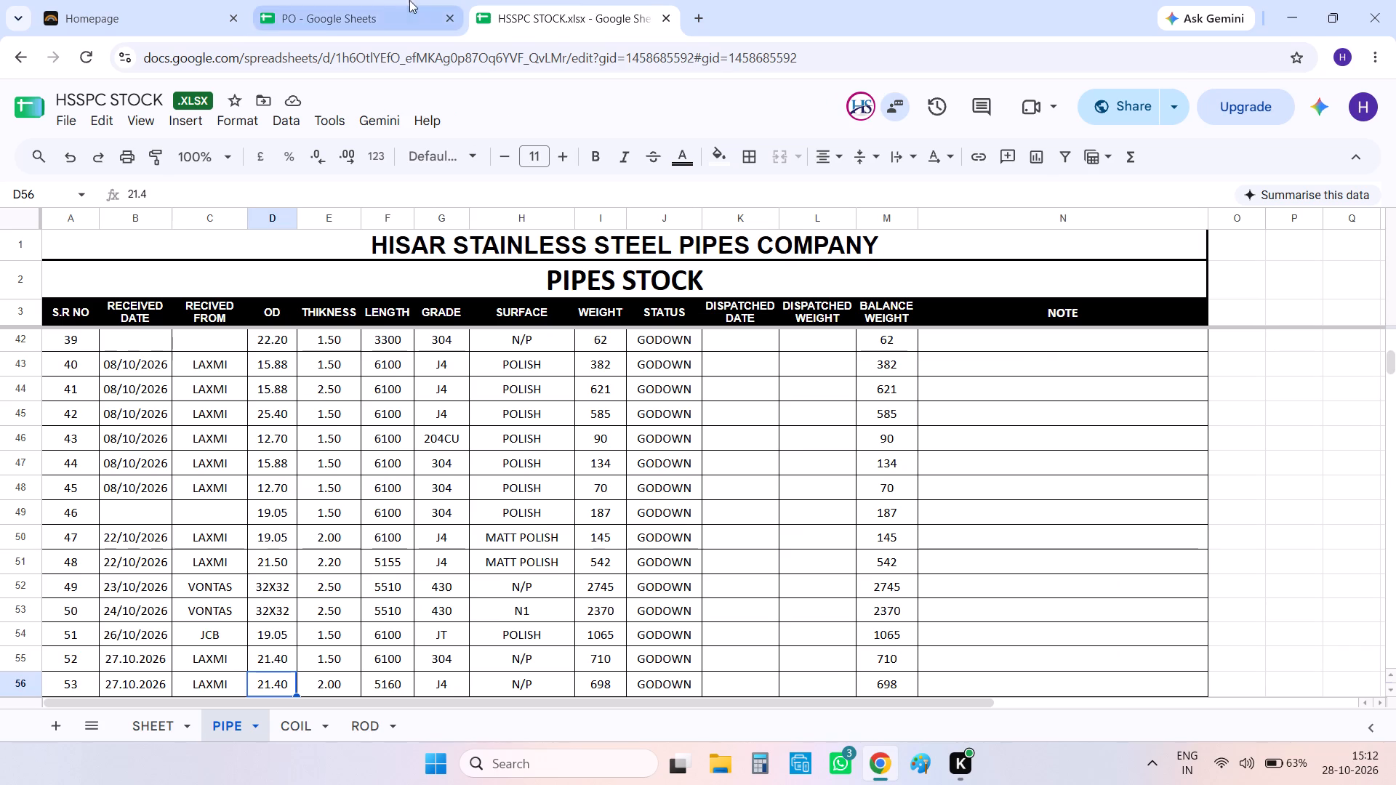
# Review the pending orders and their remarks in the PO sheet, from the MASURI items down to the PANTNAGER sheet order.
pyautogui.click(385, 7)
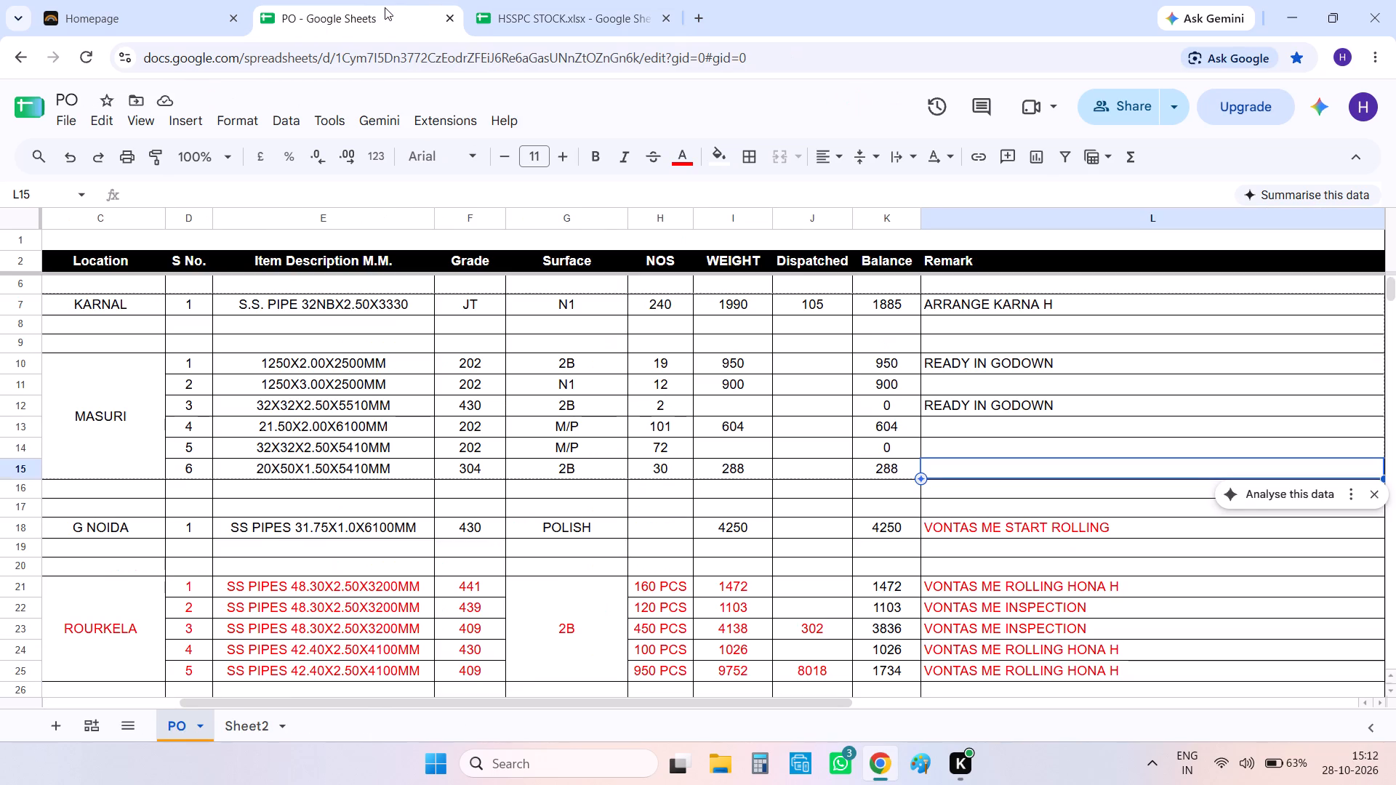
pyautogui.press('Down')
pyautogui.press('Down')
pyautogui.press('Down')
pyautogui.press('Down')
pyautogui.press('Down')
pyautogui.press('Down')
pyautogui.press('Down')
pyautogui.press('Down')
pyautogui.press('Down')
pyautogui.press('Down')
pyautogui.press('Down')
pyautogui.press('Down')
pyautogui.press('Down')
pyautogui.press('Down')
pyautogui.press('Down')
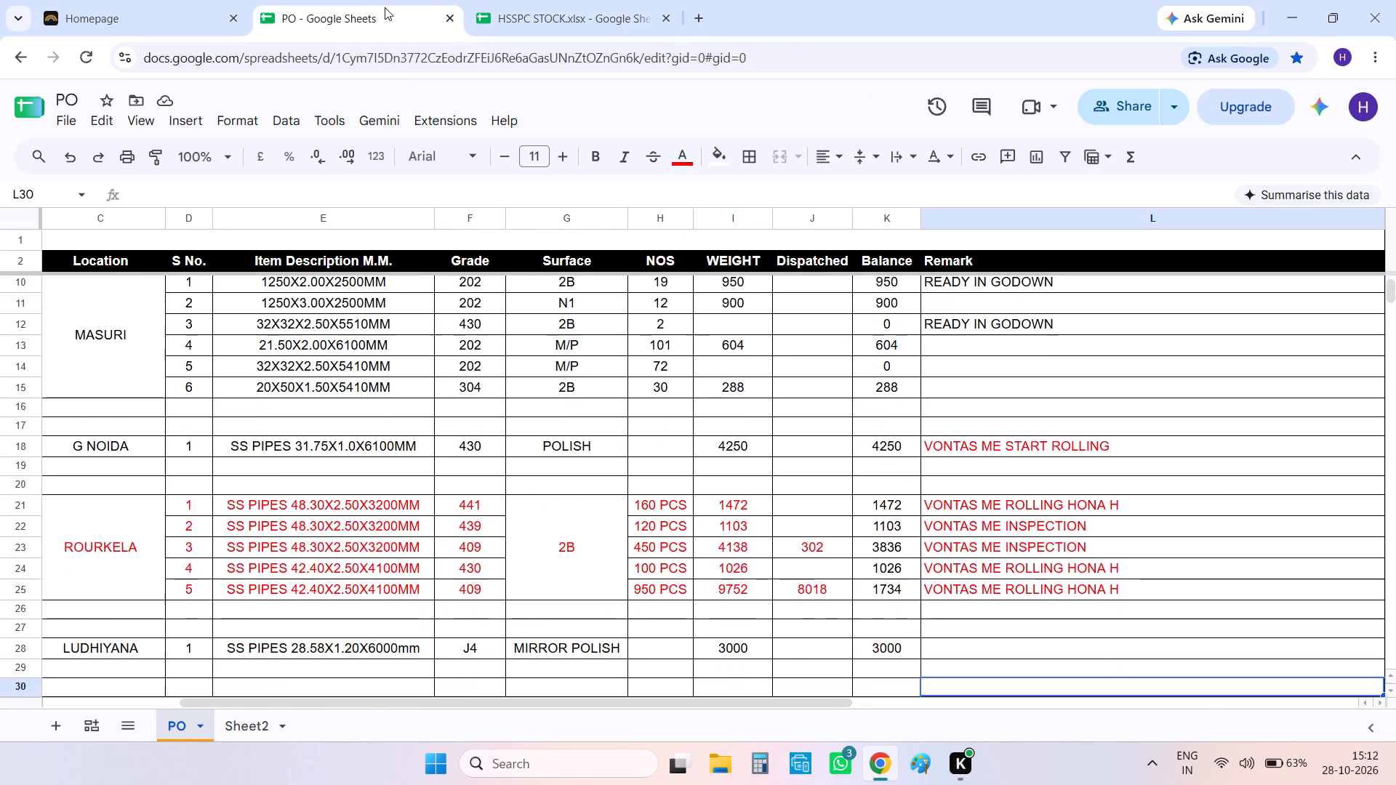
pyautogui.press('Down')
pyautogui.press('Down')
pyautogui.press('Down')
pyautogui.press('Down')
pyautogui.press('Down')
pyautogui.press('Down')
pyautogui.press('Down')
pyautogui.press('Down')
pyautogui.press('Down')
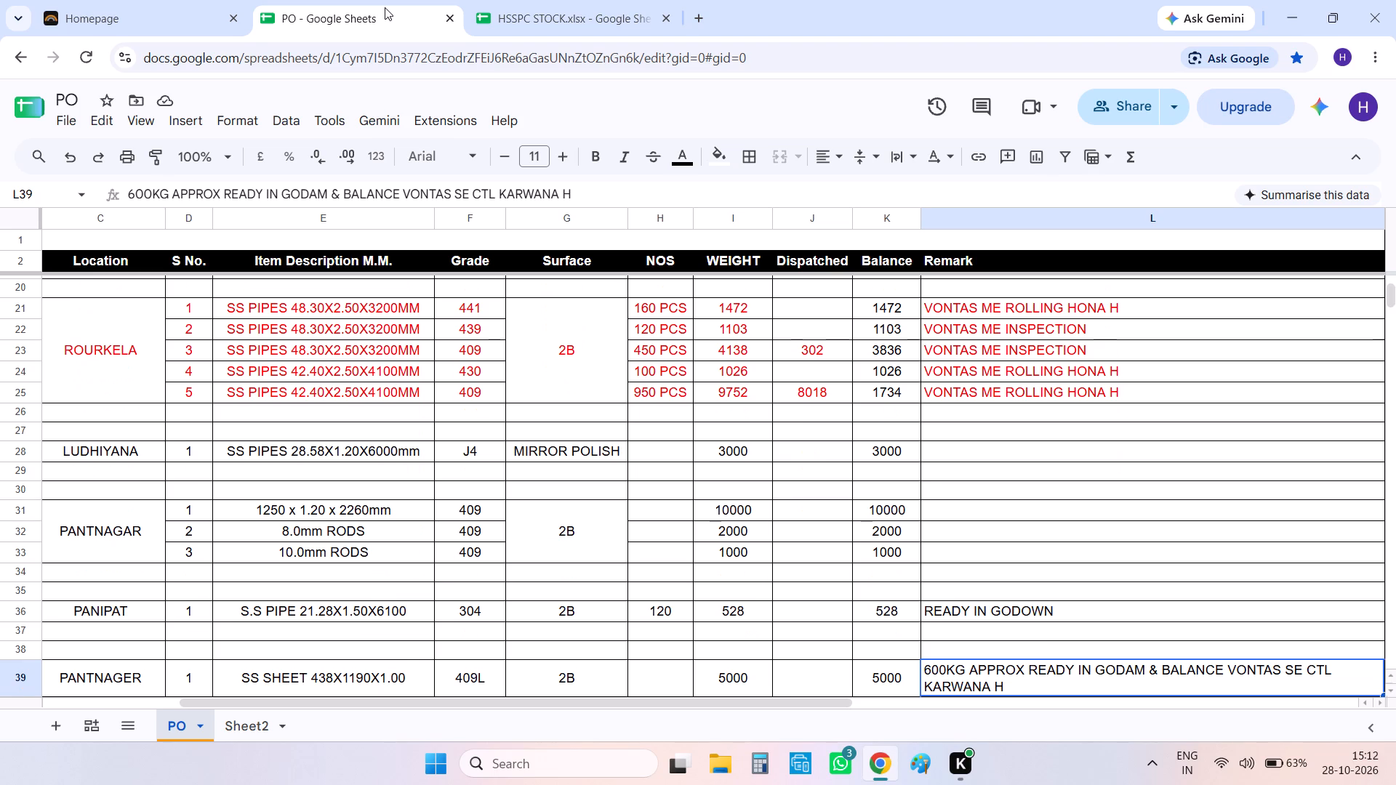
# Examine the most recent entries at the end of the HSSPC STOCK pipe list, around the 21.50 and 21.40 OD rows.
pyautogui.click(543, 3)
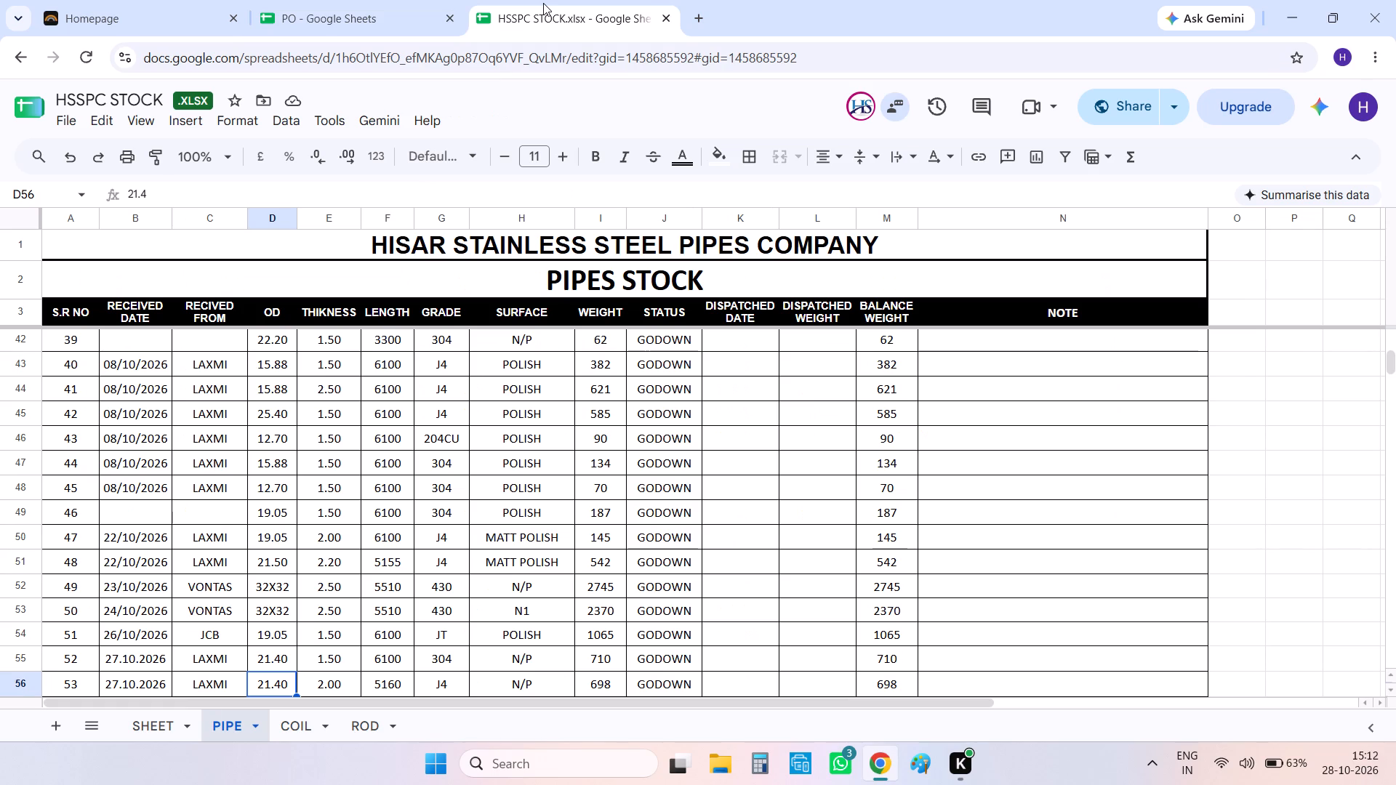
pyautogui.press('Down')
pyautogui.press('Down')
pyautogui.press('Down')
pyautogui.press('Up')
pyautogui.press('Up')
pyautogui.press('Up')
pyautogui.press('Up')
pyautogui.press('Down')
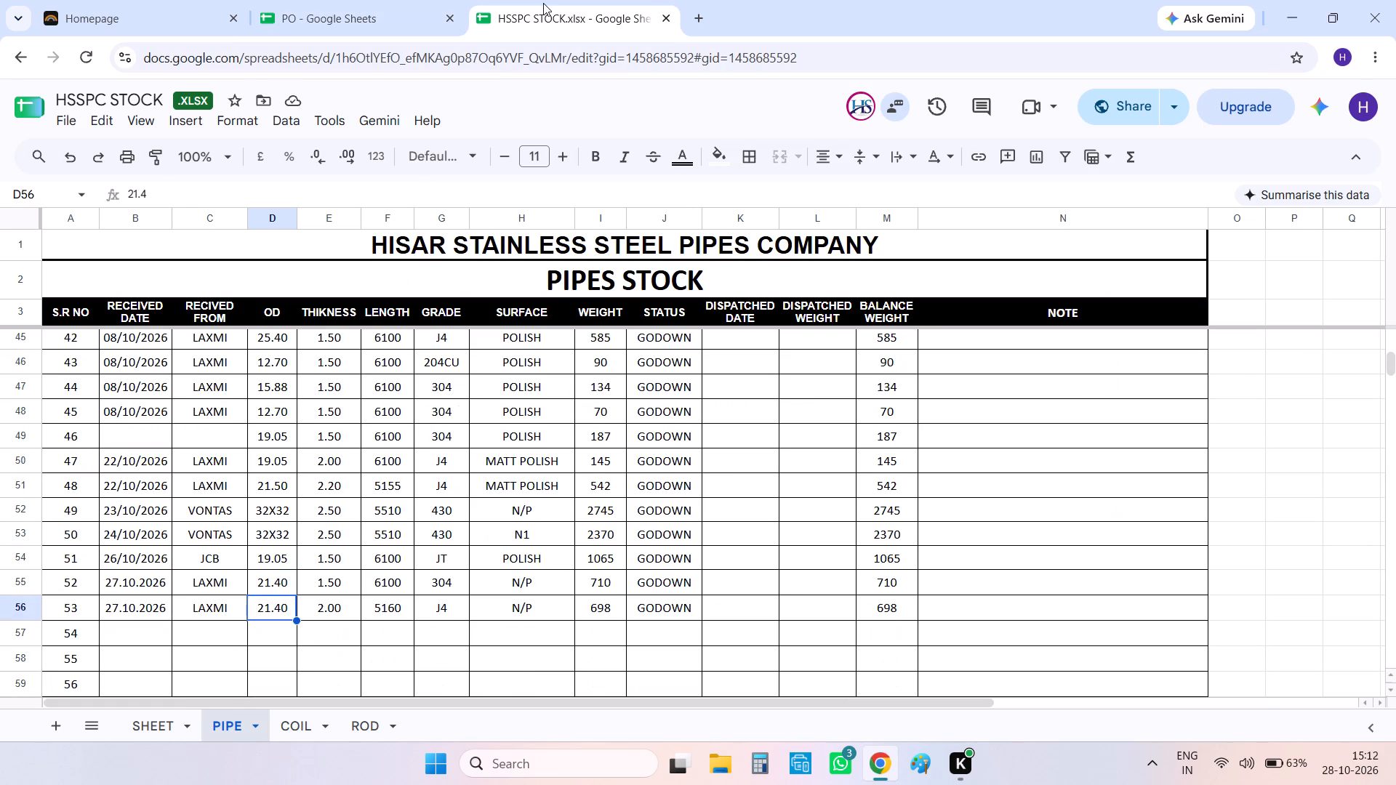
pyautogui.press('Up')
pyautogui.press('Up')
pyautogui.press('Up')
pyautogui.press('Up')
pyautogui.press('Up')
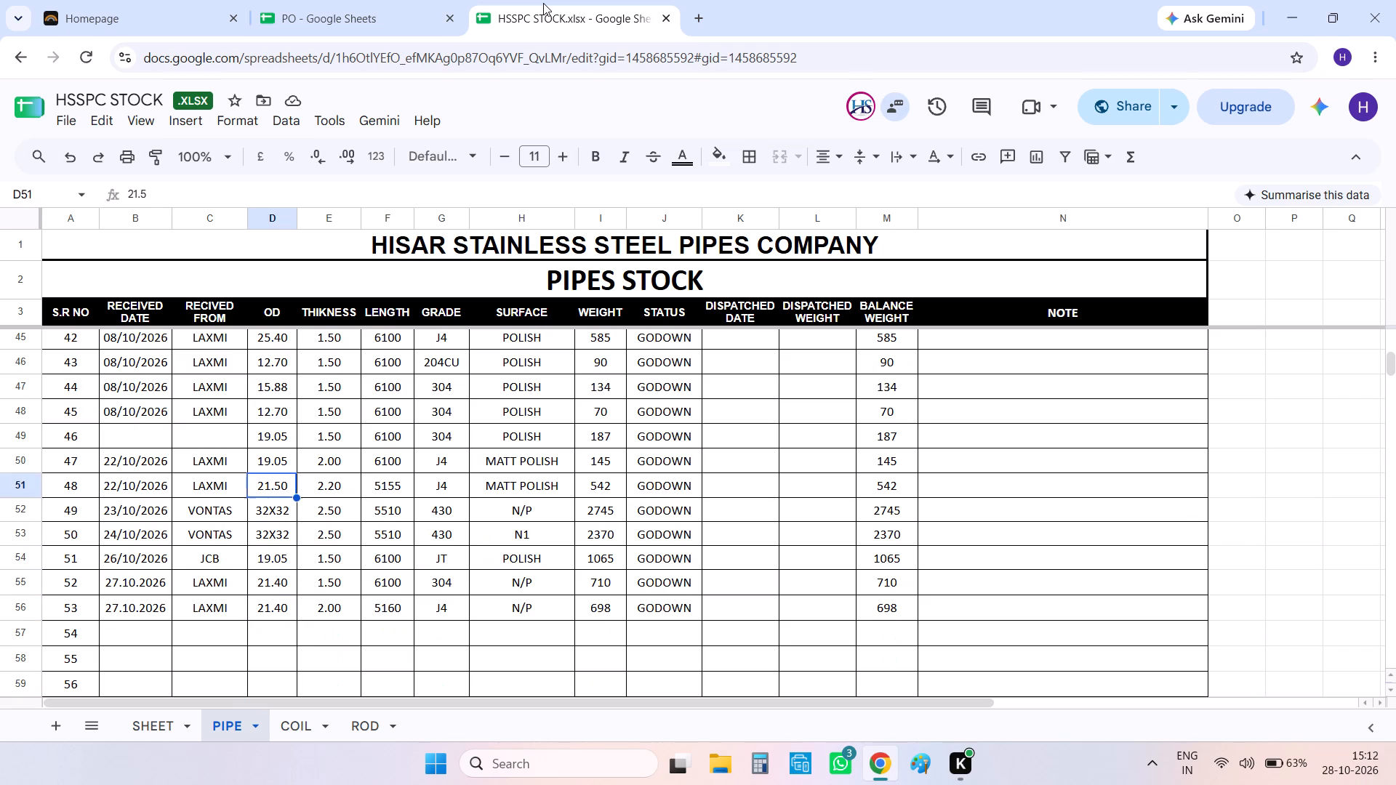
pyautogui.press('Up')
pyautogui.press('Up')
pyautogui.press('Down')
pyautogui.press('Down')
# Go back up the PO sheet's remarks to the MASURI 21.50X2.00X6100MM pipe order and examine it.
pyautogui.click(321, 3)
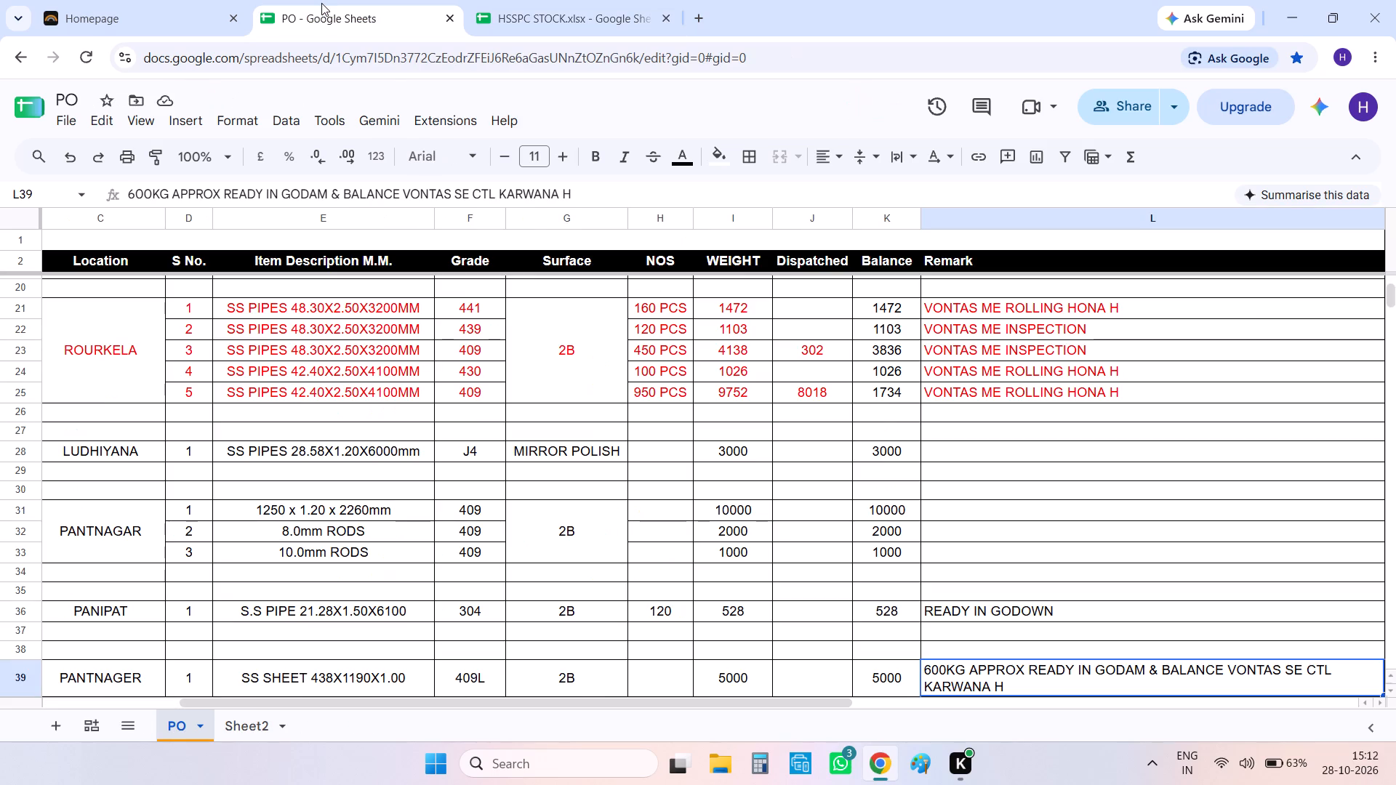
pyautogui.press('Up')
pyautogui.press('Up')
pyautogui.press('Up')
pyautogui.press('Up')
pyautogui.press('Up')
pyautogui.press('Up')
pyautogui.press('Up')
pyautogui.press('Up')
pyautogui.press('Up')
pyautogui.press('Up')
pyautogui.press('Up')
pyautogui.press('Up')
pyautogui.press('Up')
pyautogui.press('Up')
pyautogui.press('Up')
pyautogui.press('Up')
pyautogui.press('Up')
pyautogui.press('Up')
pyautogui.press('Up')
pyautogui.press('Up')
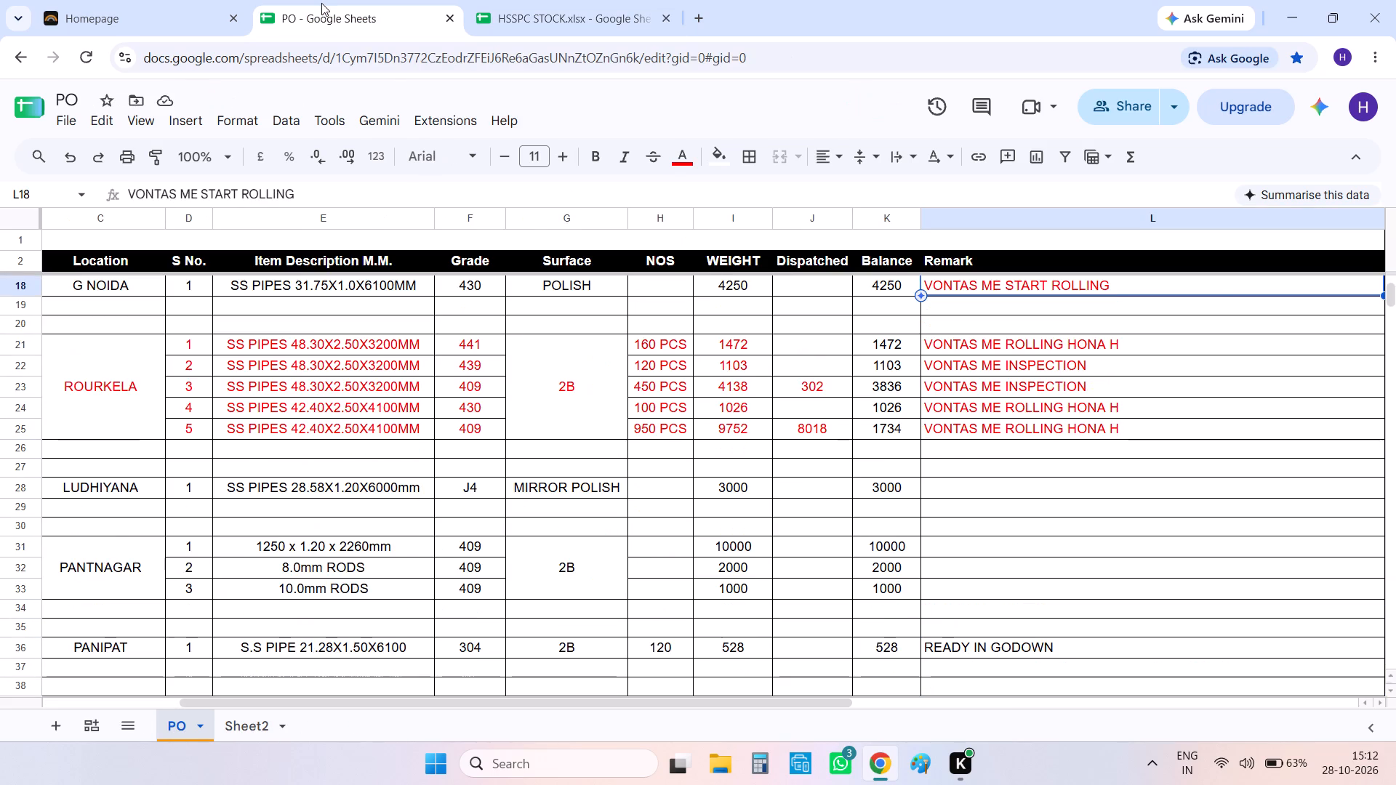
pyautogui.press('Up')
pyautogui.press('Up')
pyautogui.press('Up')
pyautogui.press('Up')
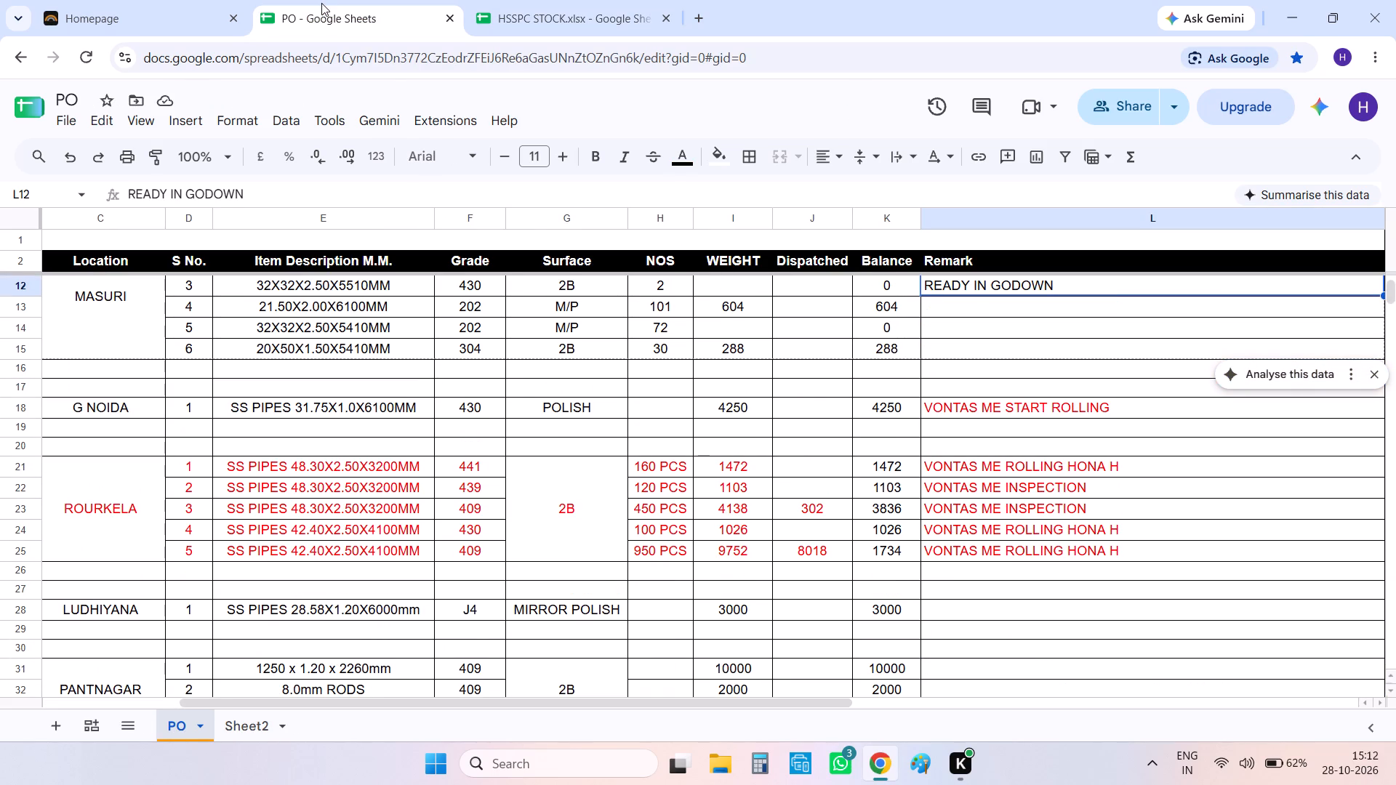
pyautogui.press('Down')
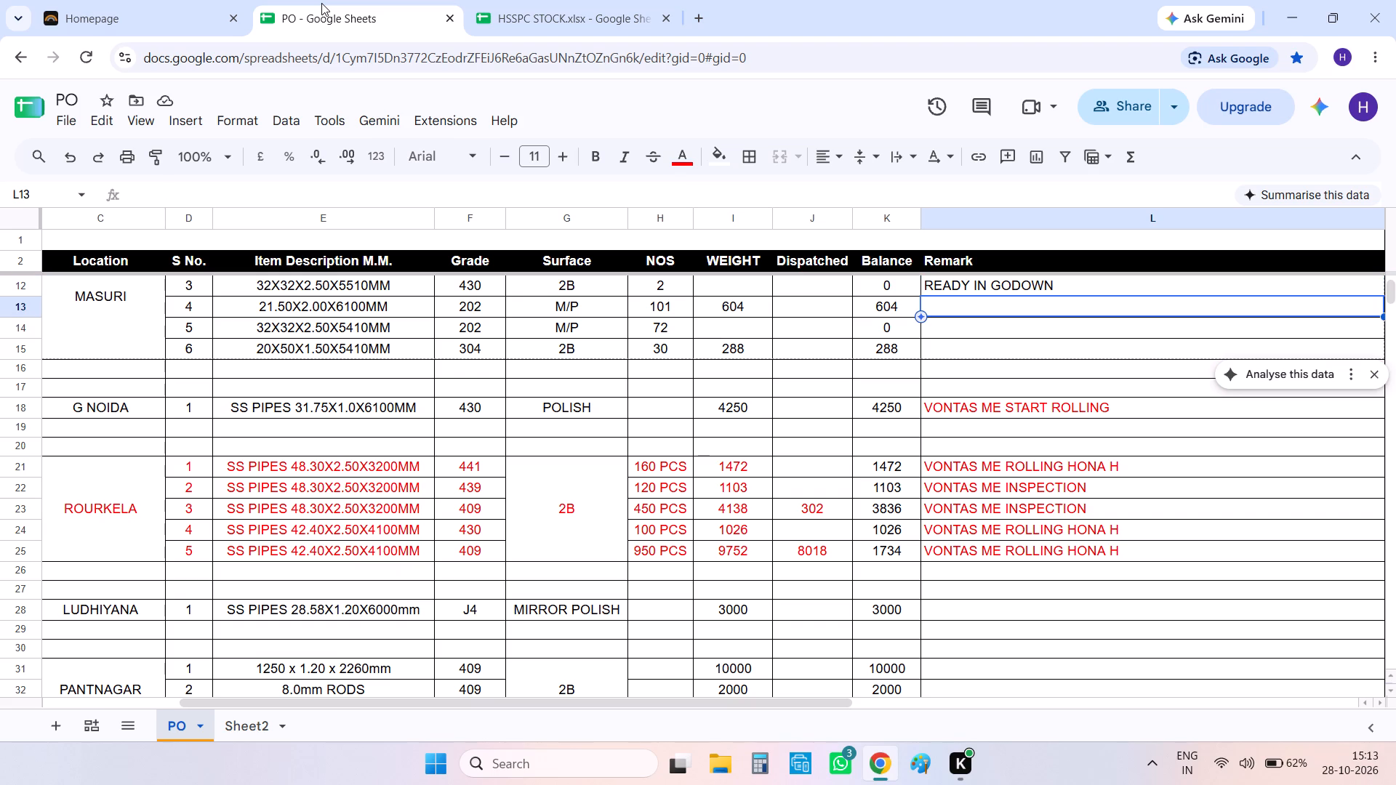
# Cross-check the MASURI pipe orders against the HSSPC STOCK pipe list, reading the OD column up to the first entry.
pyautogui.click(633, 17)
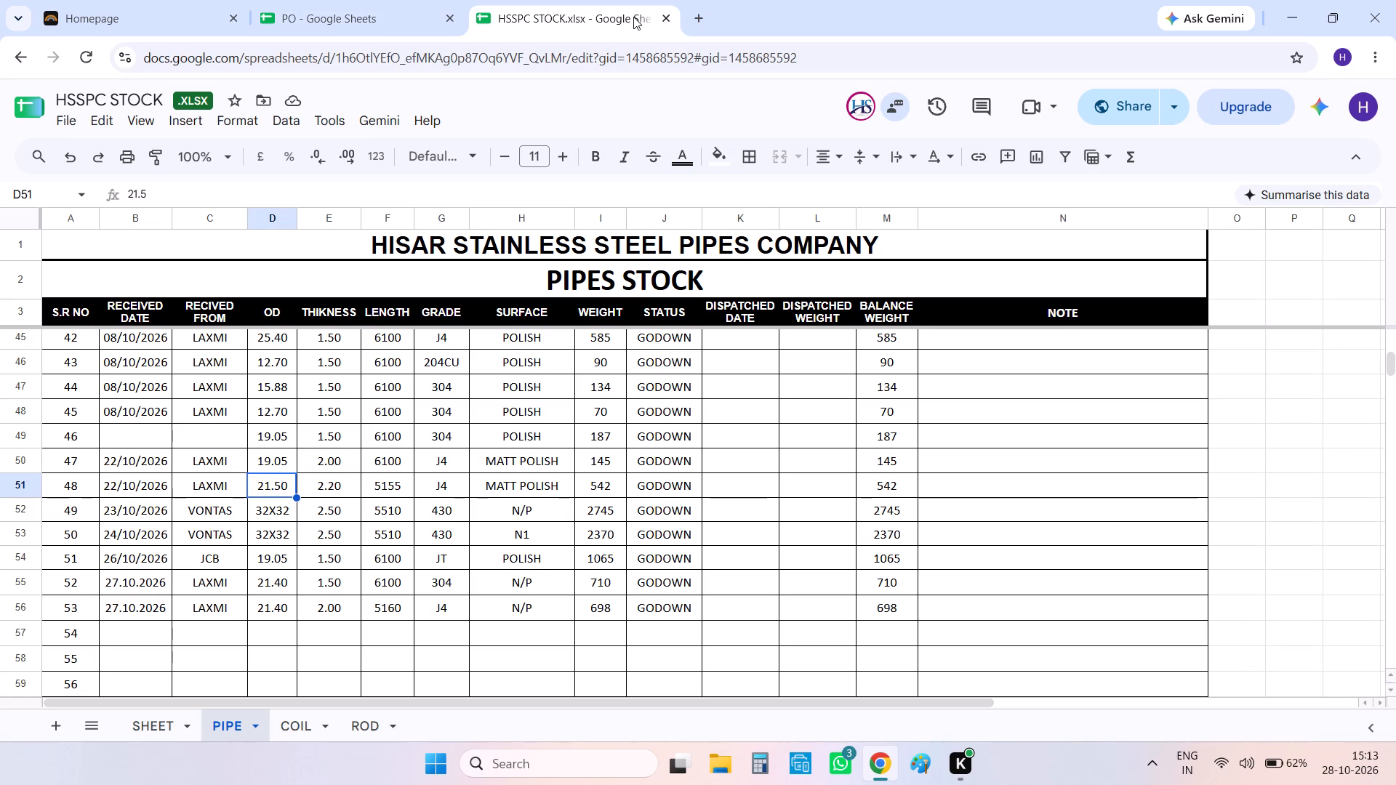
pyautogui.click(354, 2)
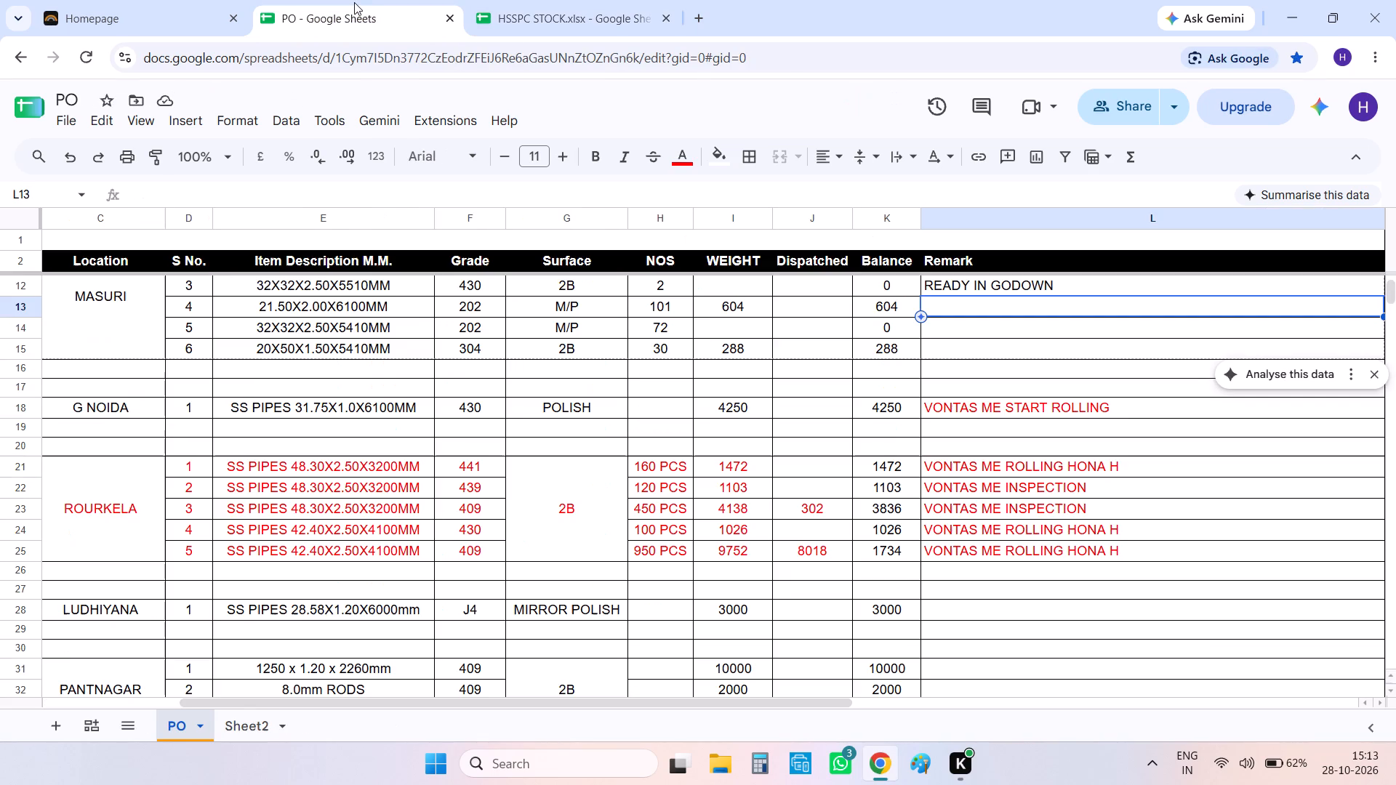
pyautogui.click(587, 15)
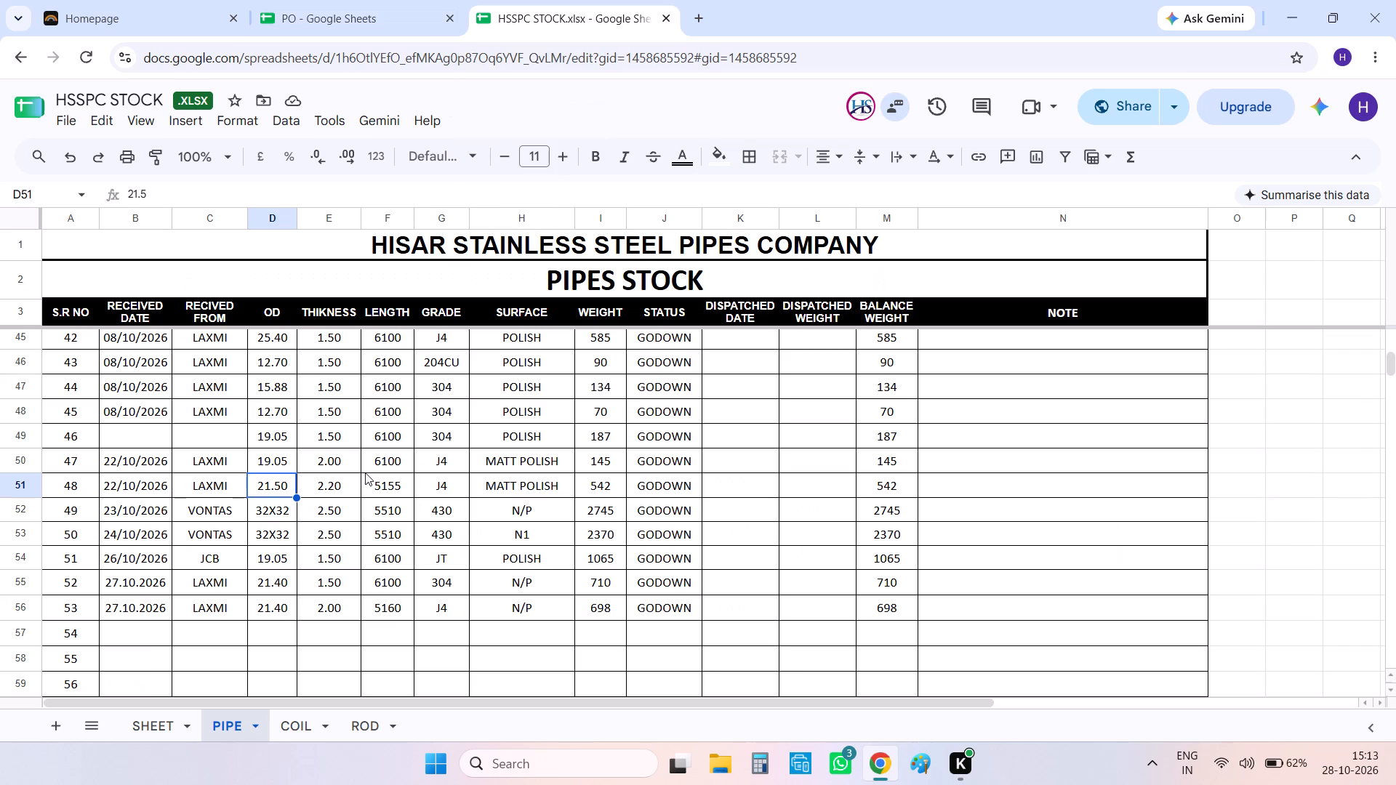
pyautogui.press('Up')
pyautogui.press('Up')
pyautogui.press('Up')
pyautogui.press('Up')
pyautogui.press('Up')
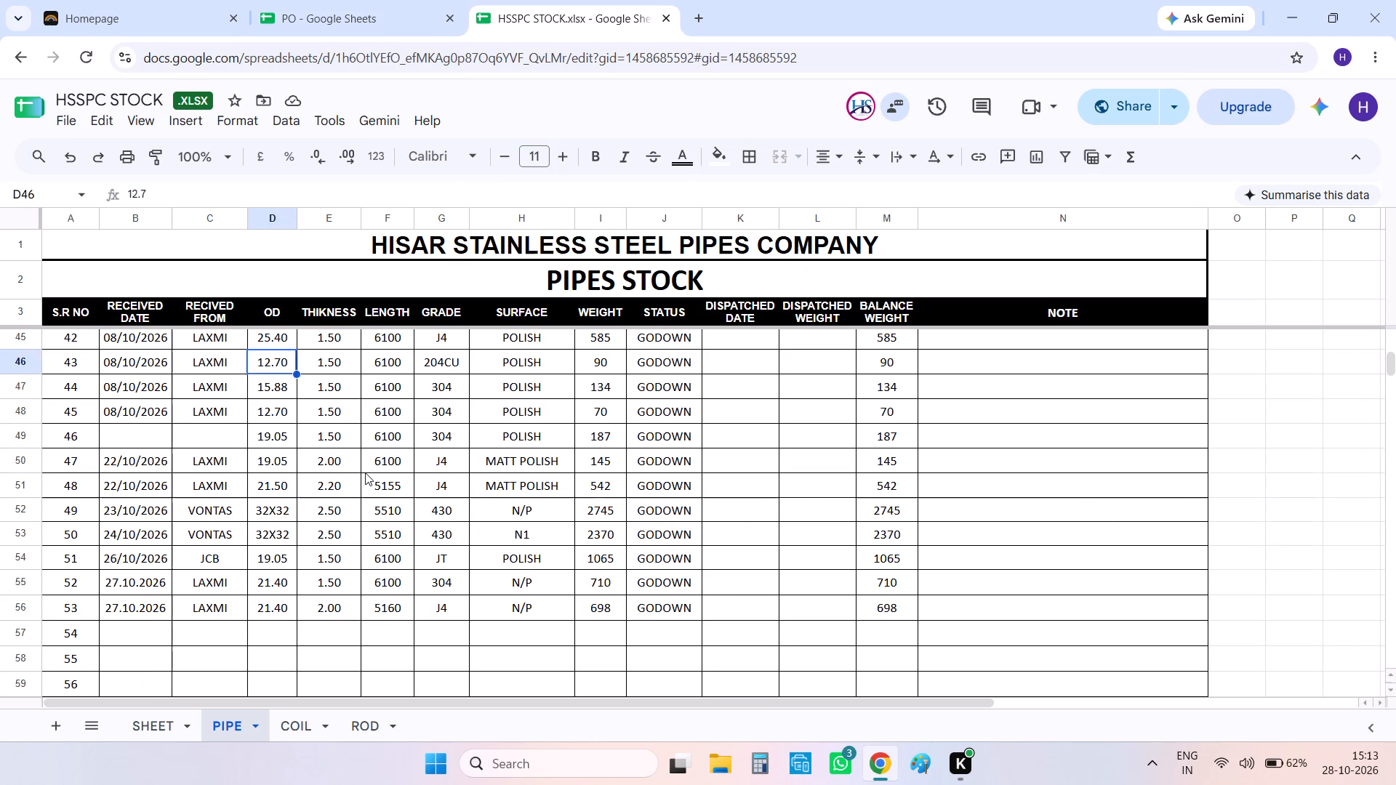
pyautogui.press('Up')
pyautogui.press('Up')
pyautogui.press('Up')
pyautogui.press('Up')
pyautogui.press('Up')
pyautogui.press('Up')
pyautogui.press('Up')
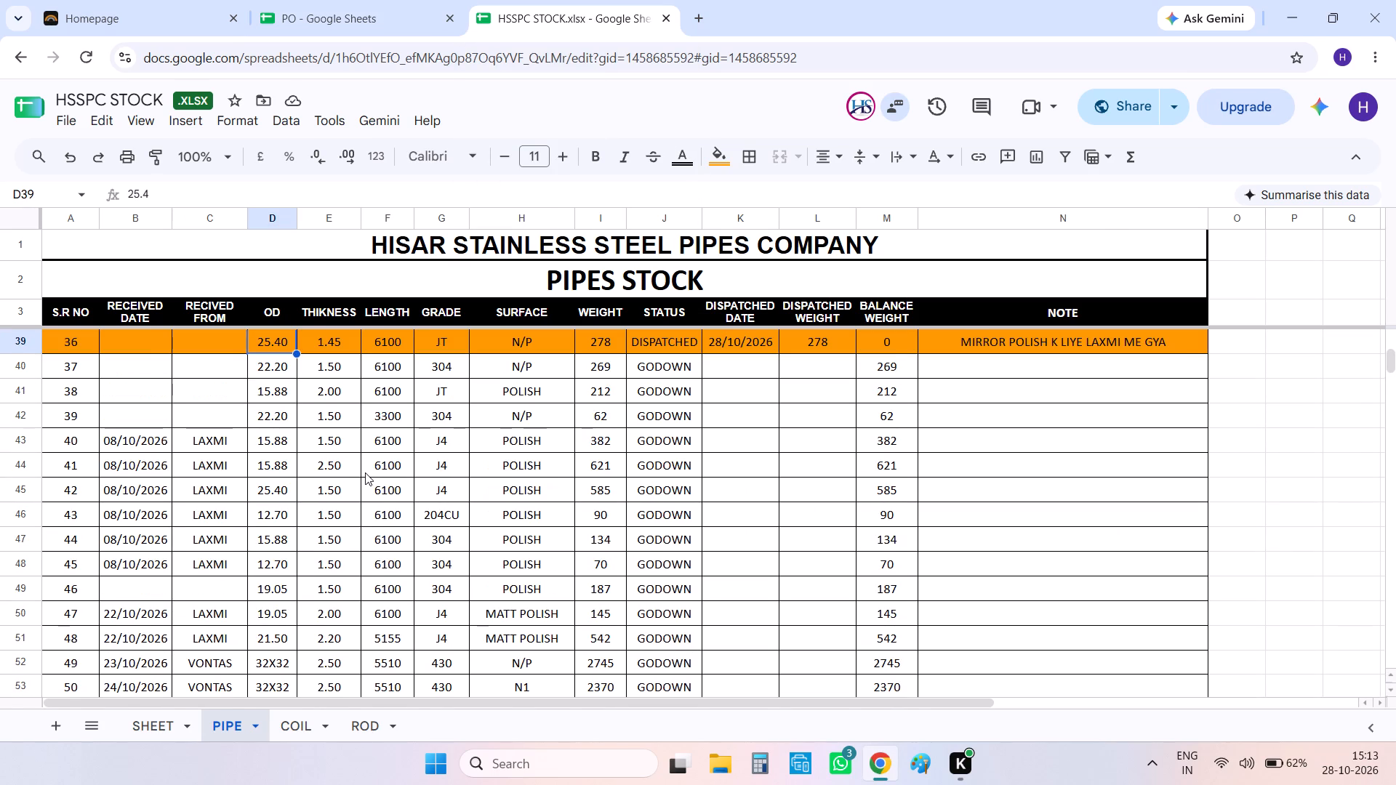
pyautogui.press('Up')
pyautogui.press('Up')
pyautogui.press('Up')
pyautogui.press('Up')
pyautogui.press('Up')
pyautogui.press('Up')
pyautogui.press('Up')
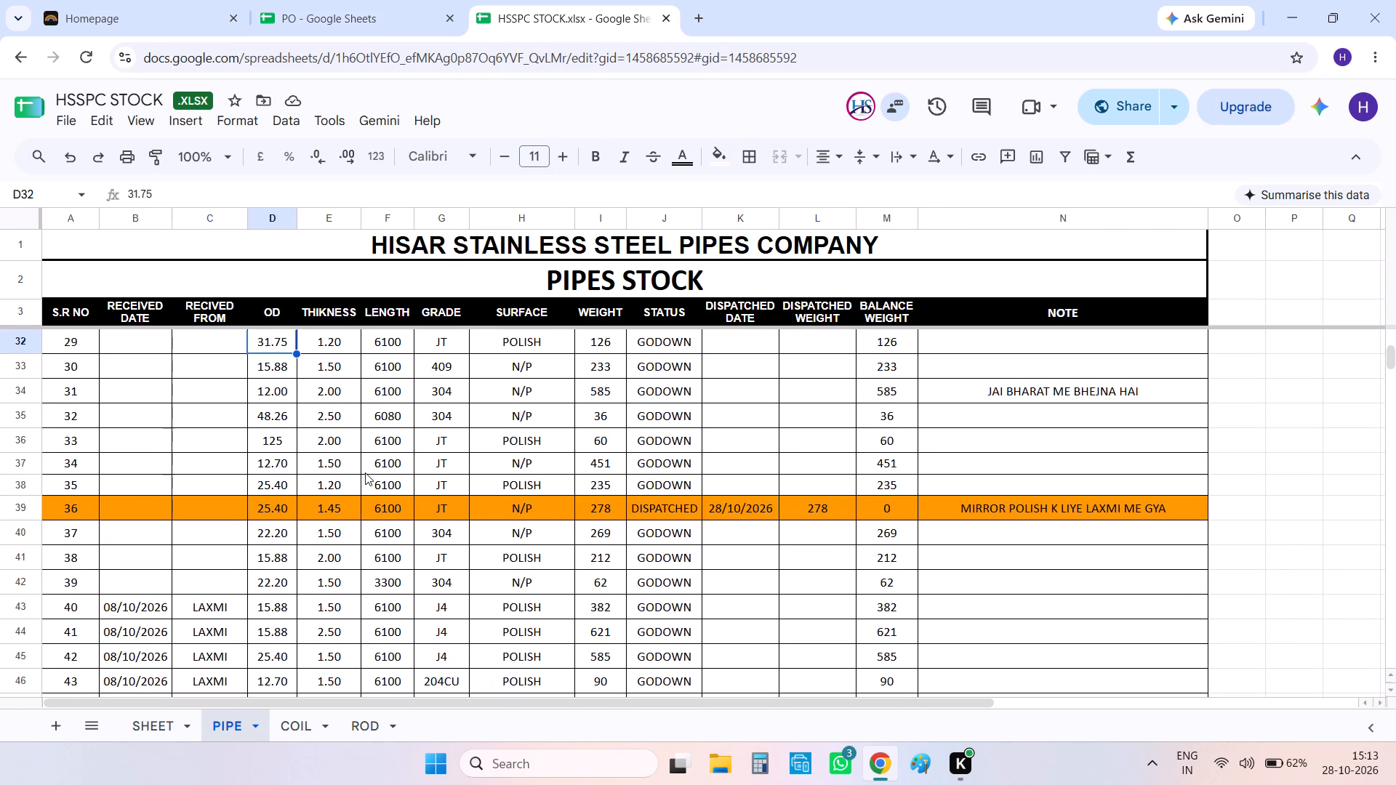
pyautogui.press('Up')
pyautogui.press('Up')
pyautogui.press('Up')
pyautogui.press('Up')
pyautogui.press('Up')
pyautogui.press('Up')
pyautogui.press('Up')
pyautogui.press('Up')
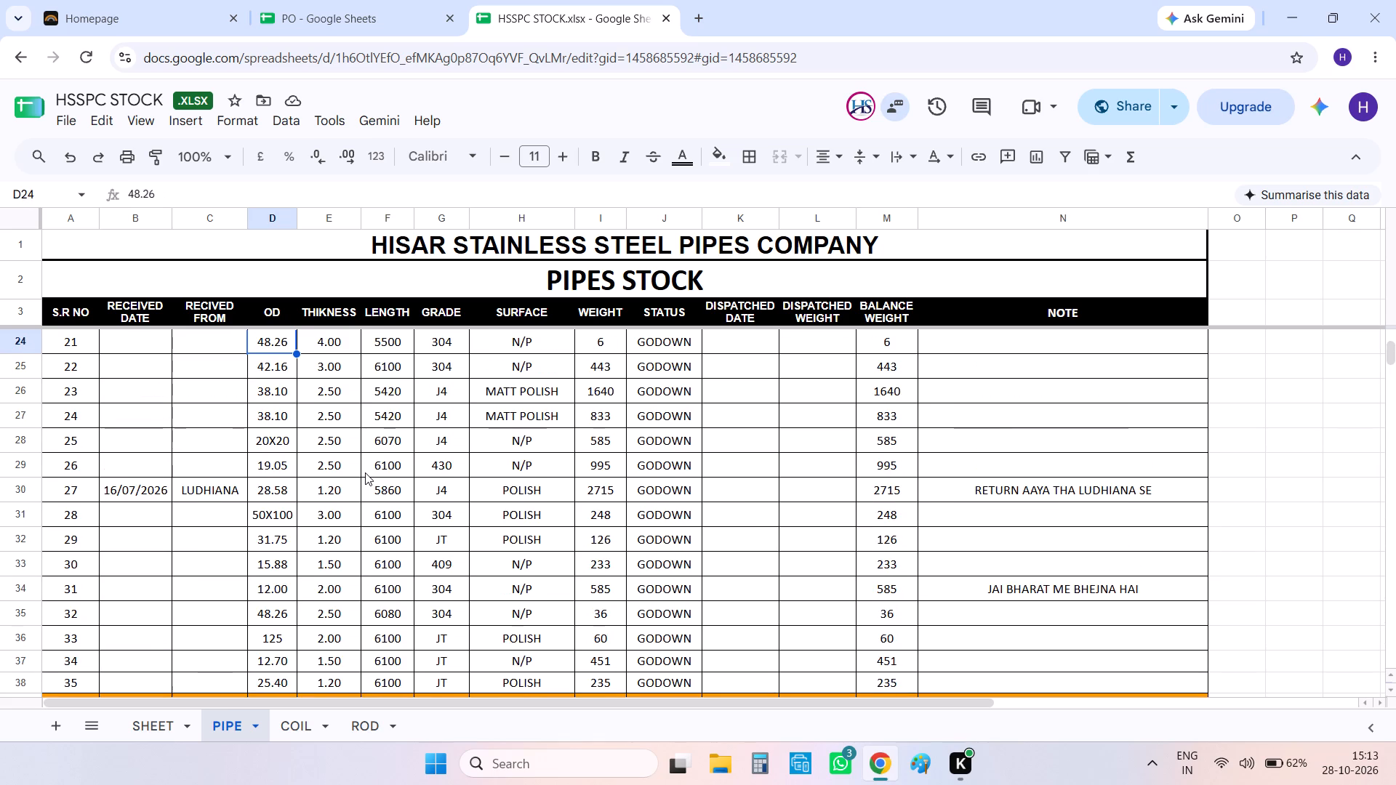
pyautogui.press('Up')
pyautogui.press('Up')
pyautogui.press('Up')
pyautogui.press('Up')
pyautogui.press('Up')
pyautogui.press('Up')
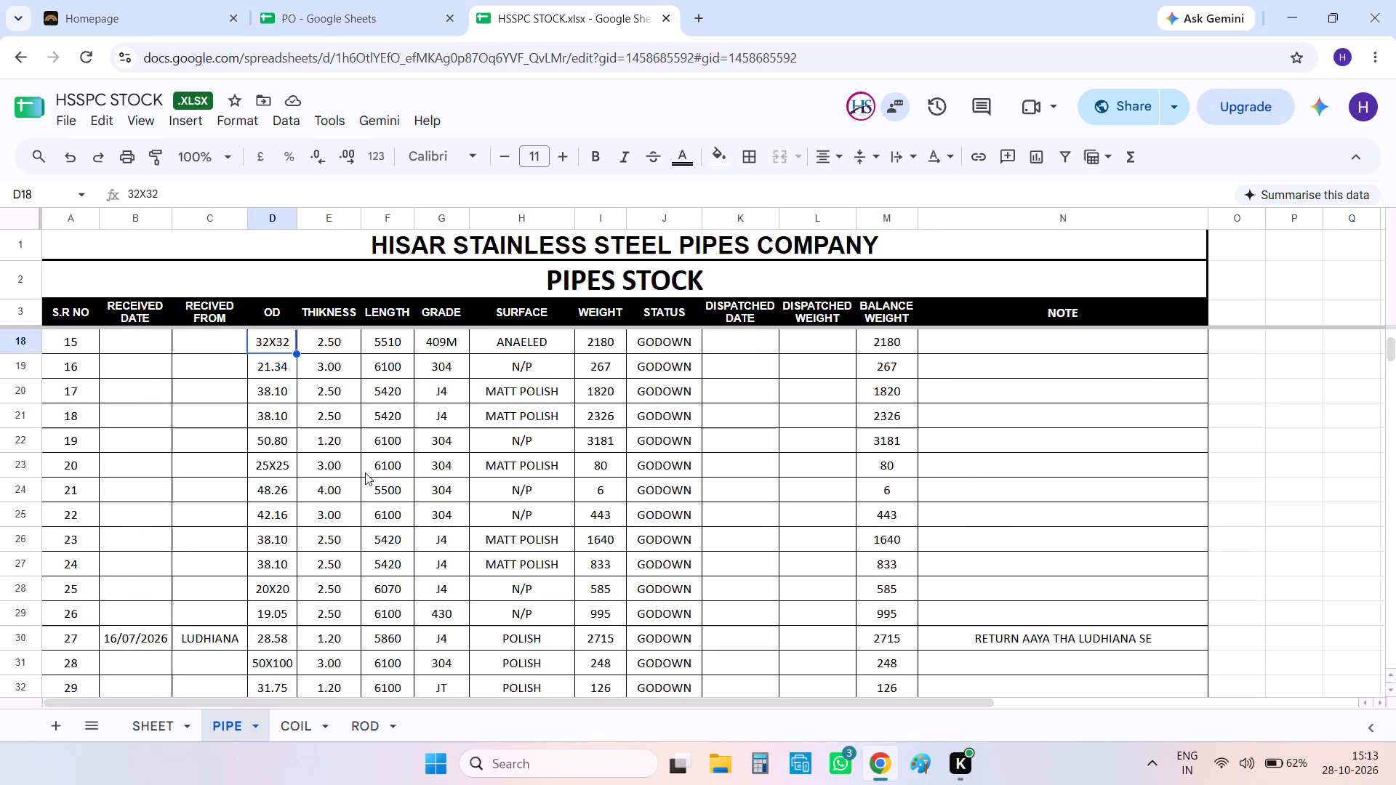
pyautogui.press('Up')
pyautogui.press('Up')
pyautogui.press('Up')
pyautogui.press('Up')
pyautogui.press('Up')
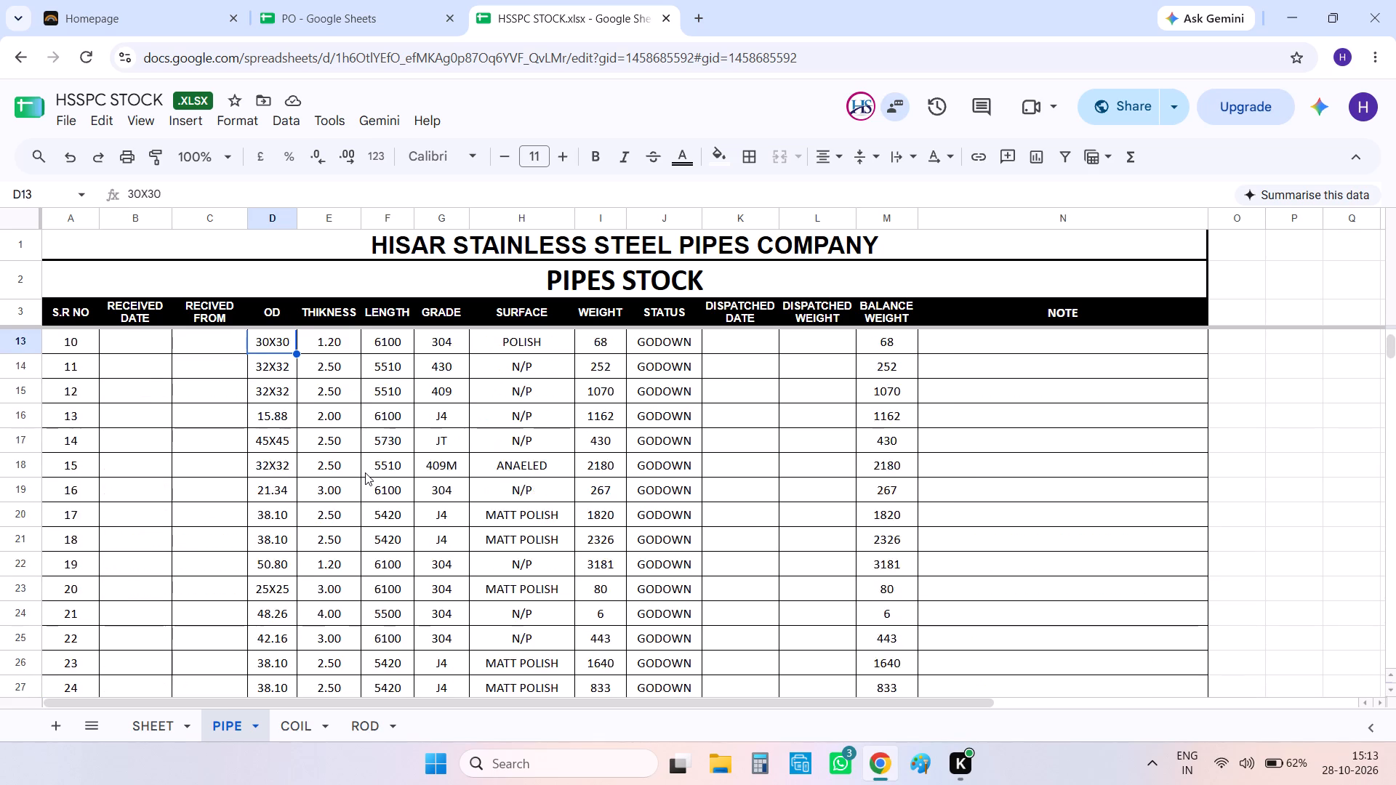
pyautogui.press('Up')
pyautogui.press('Up')
pyautogui.press('Up')
pyautogui.press('Up')
pyautogui.press('Up')
pyautogui.press('Up')
pyautogui.press('Up')
pyautogui.press('Up')
pyautogui.press('Up')
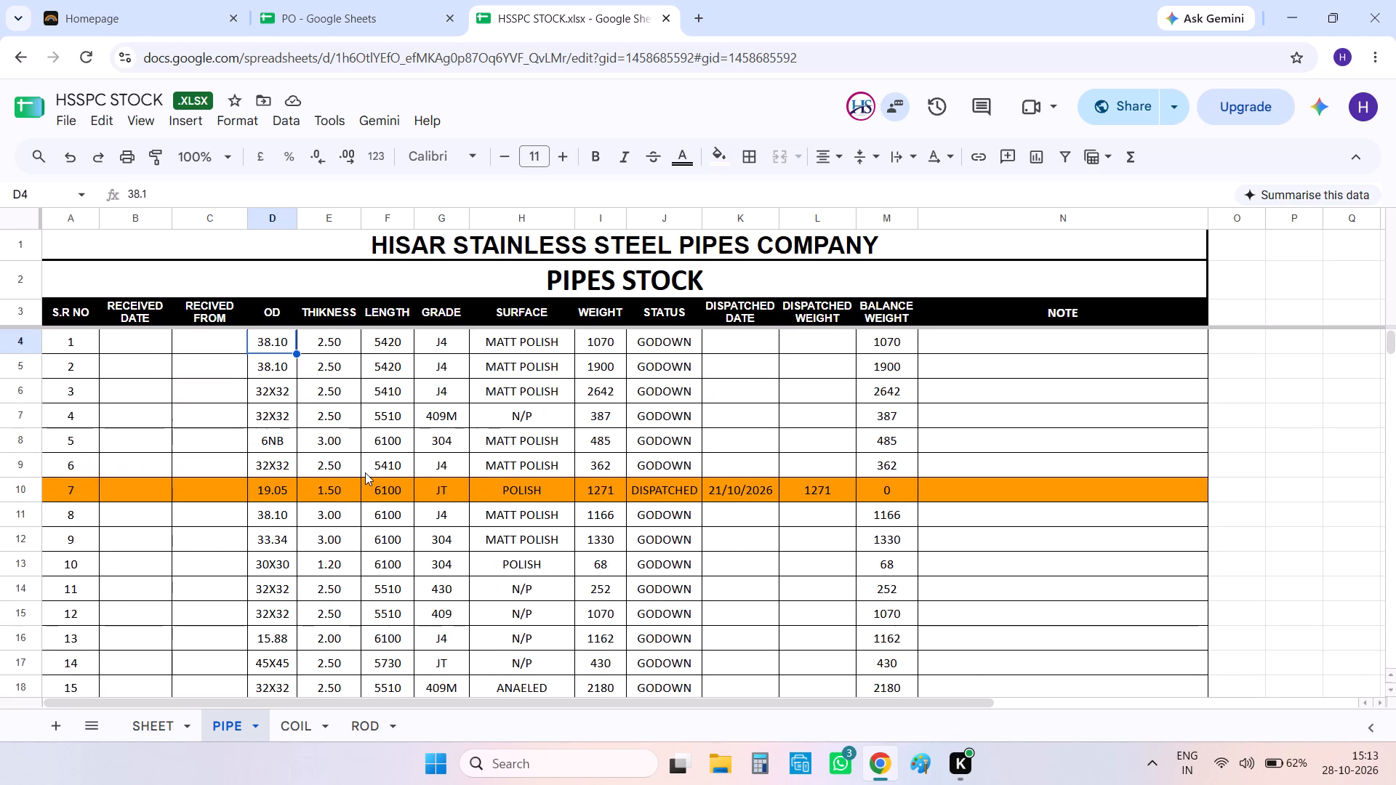
pyautogui.press('Up')
pyautogui.press('Up')
# Read down the OD column of the HSSPC STOCK pipe list from the first entry to the last filled row, checking for the MASURI sizes.
pyautogui.press('Down')
pyautogui.press('Down')
pyautogui.press('Down')
pyautogui.press('Down')
pyautogui.press('Down')
pyautogui.press('Down')
pyautogui.press('Down')
pyautogui.press('Down')
pyautogui.press('Down')
pyautogui.press('Down')
pyautogui.press('Down')
pyautogui.press('Down')
pyautogui.press('Down')
pyautogui.press('Down')
pyautogui.press('Down')
pyautogui.press('Down')
pyautogui.press('Down')
pyautogui.press('Down')
pyautogui.press('Down')
pyautogui.press('Down')
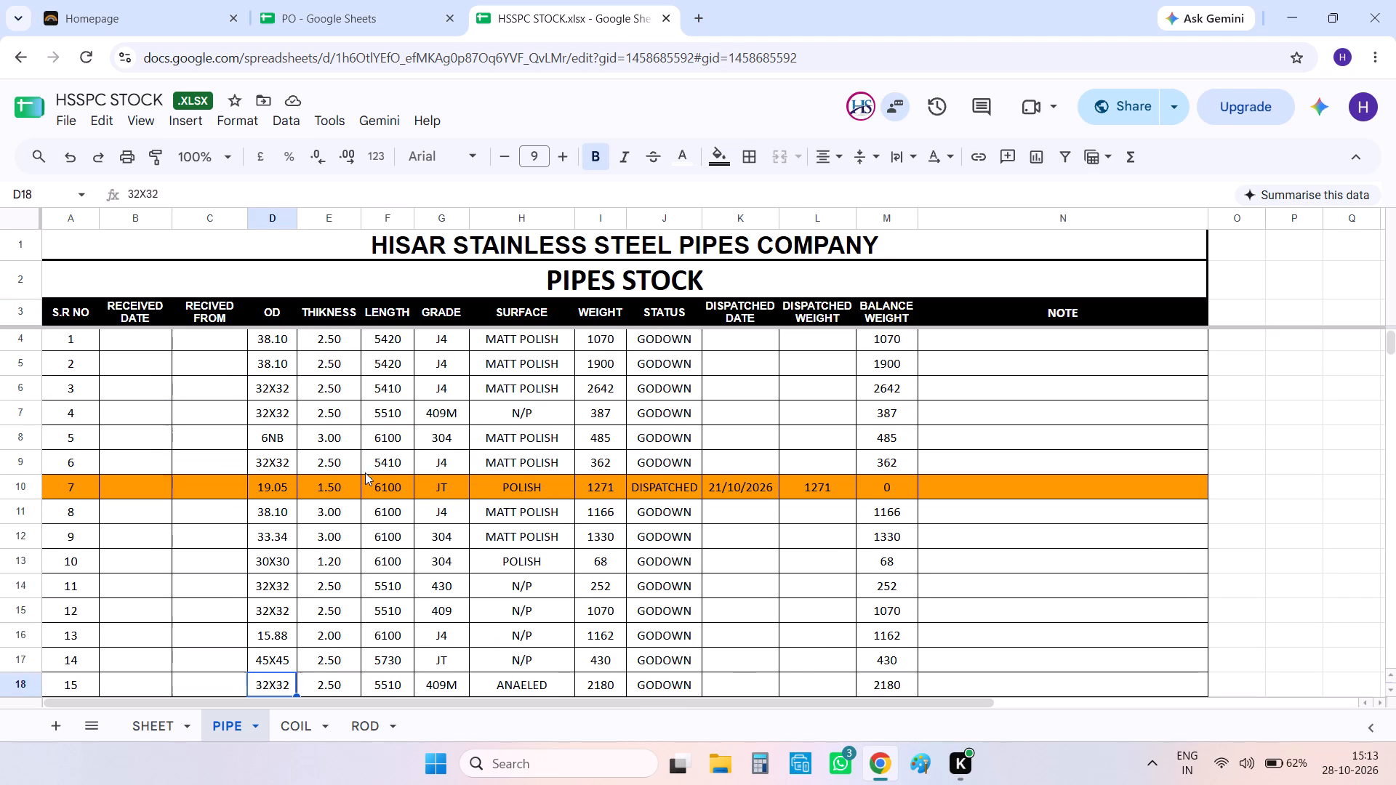
pyautogui.press('Down')
pyautogui.press('Down')
pyautogui.press('Down')
pyautogui.press('Down')
pyautogui.press('Down')
pyautogui.press('Down')
pyautogui.press('Down')
pyautogui.press('Down')
pyautogui.press('Down')
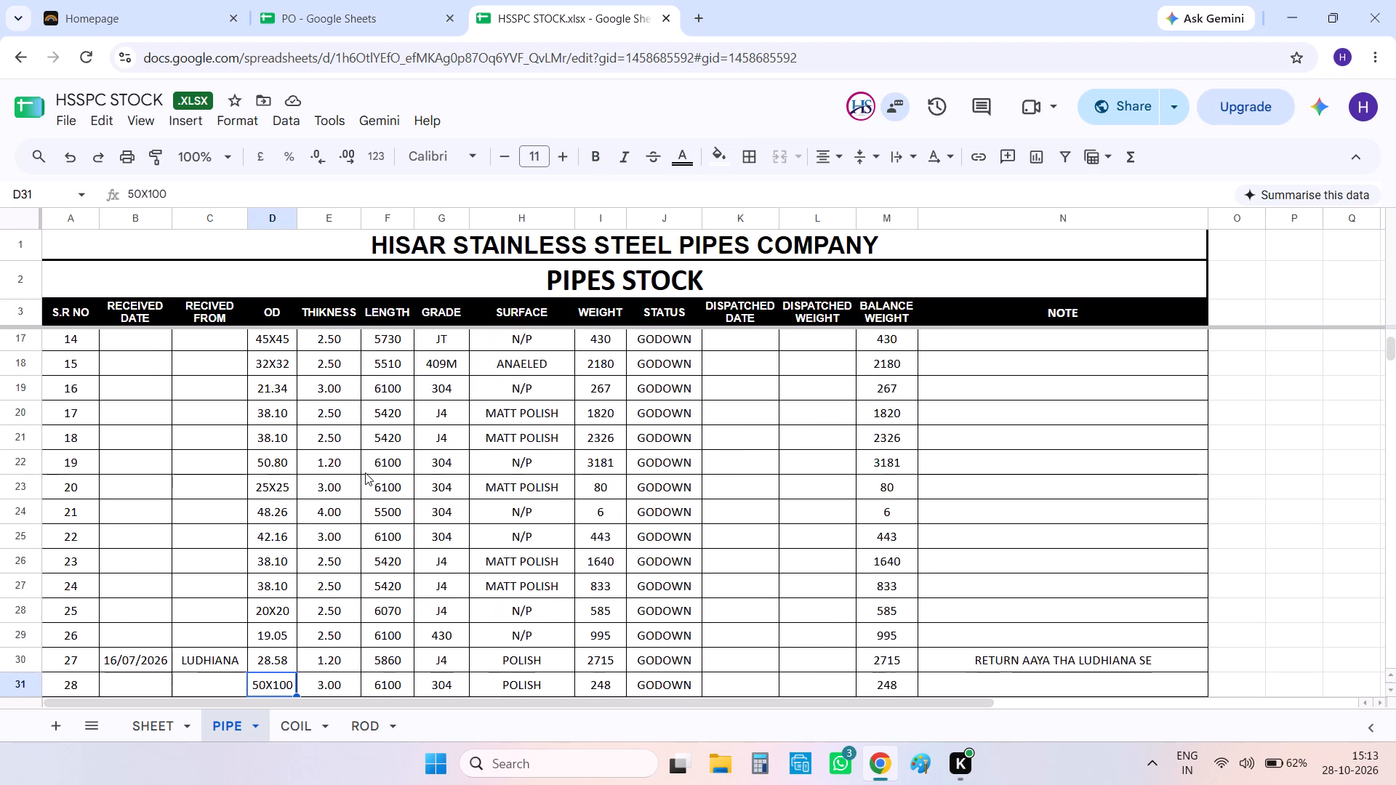
pyautogui.press('Down')
pyautogui.press('Down')
pyautogui.press('Down')
pyautogui.press('Down')
pyautogui.press('Down')
pyautogui.press('Down')
pyautogui.press('Down')
pyautogui.press('Down')
pyautogui.press('Down')
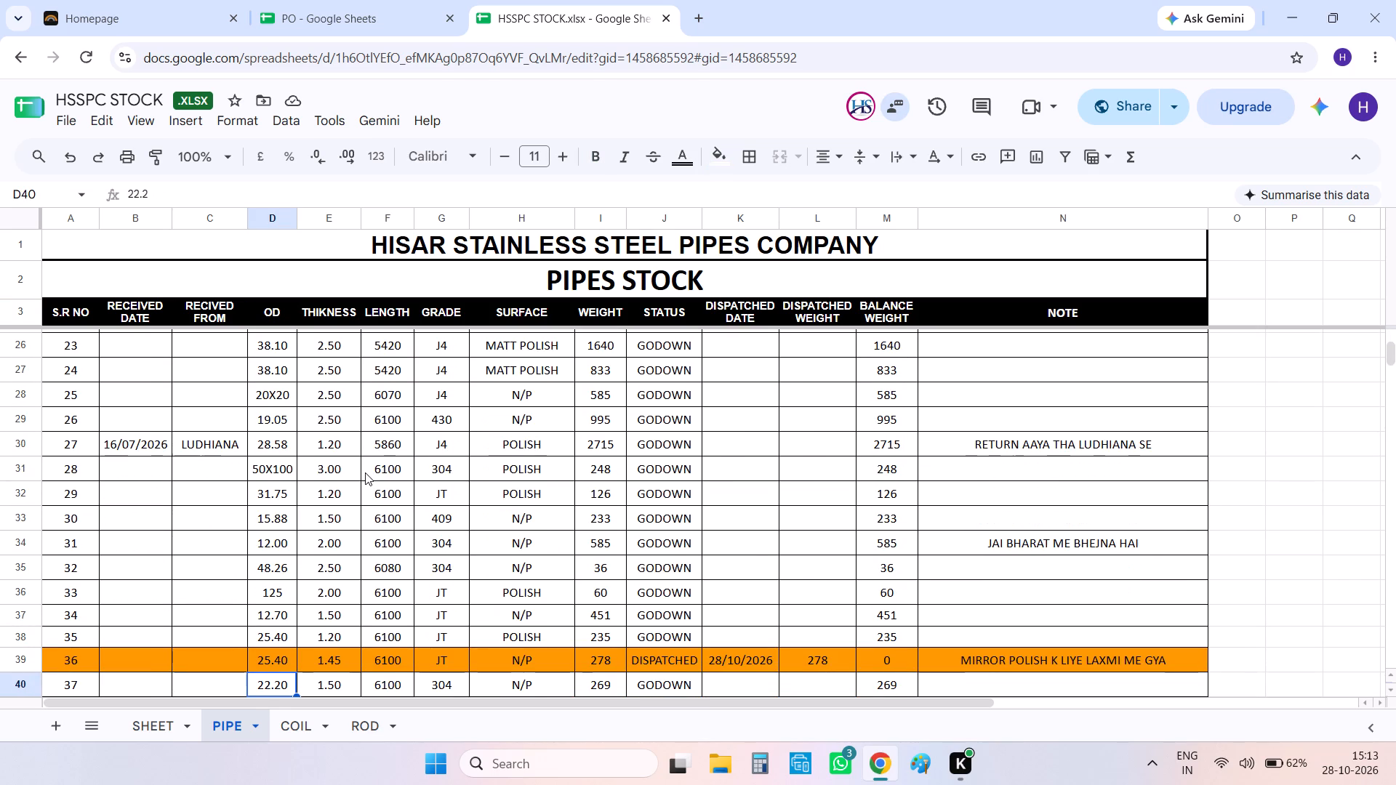
pyautogui.press('Down')
pyautogui.press('Down')
pyautogui.press('Down')
pyautogui.press('Down')
pyautogui.press('Down')
pyautogui.press('Down')
pyautogui.press('Down')
pyautogui.press('Down')
pyautogui.press('Down')
pyautogui.press('Down')
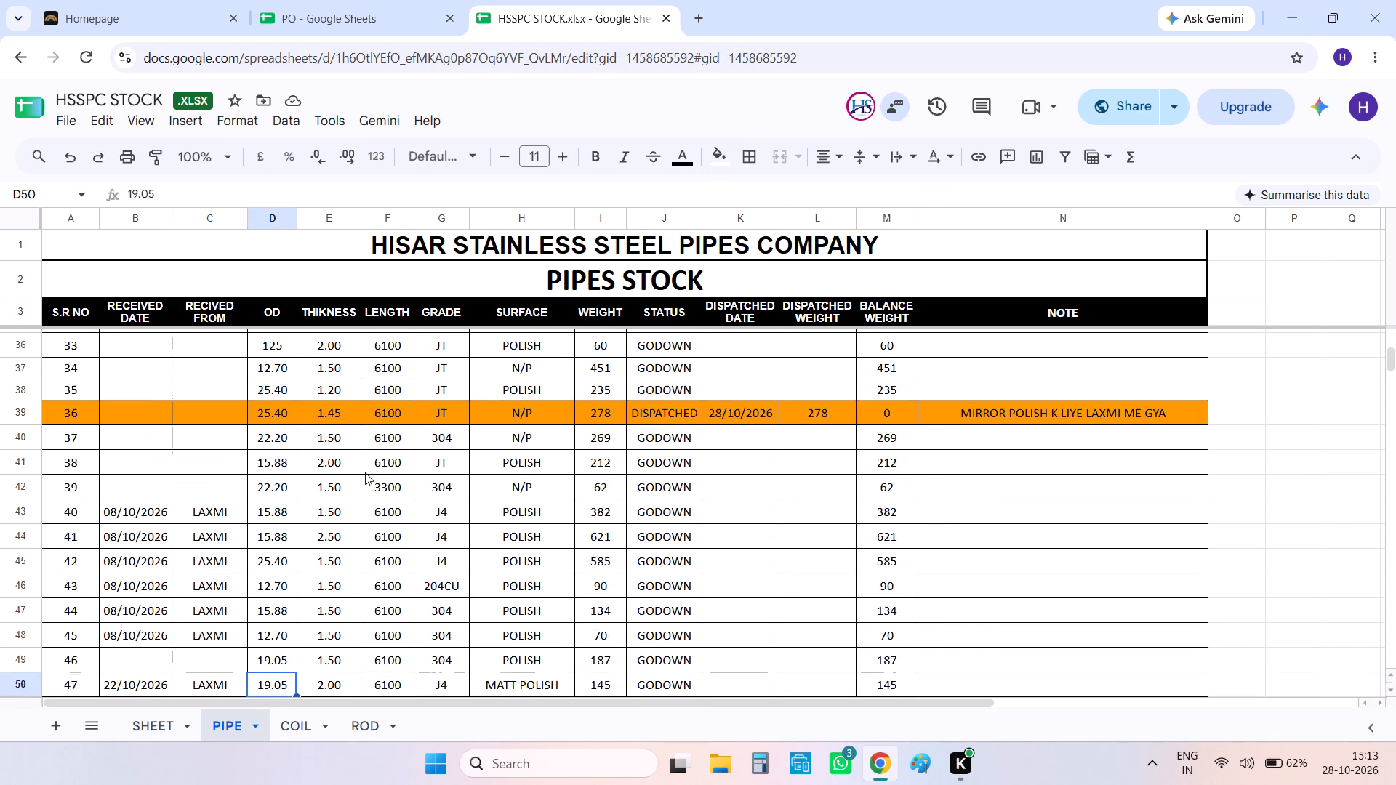
pyautogui.press('Down')
pyautogui.press('Down')
pyautogui.press('Down')
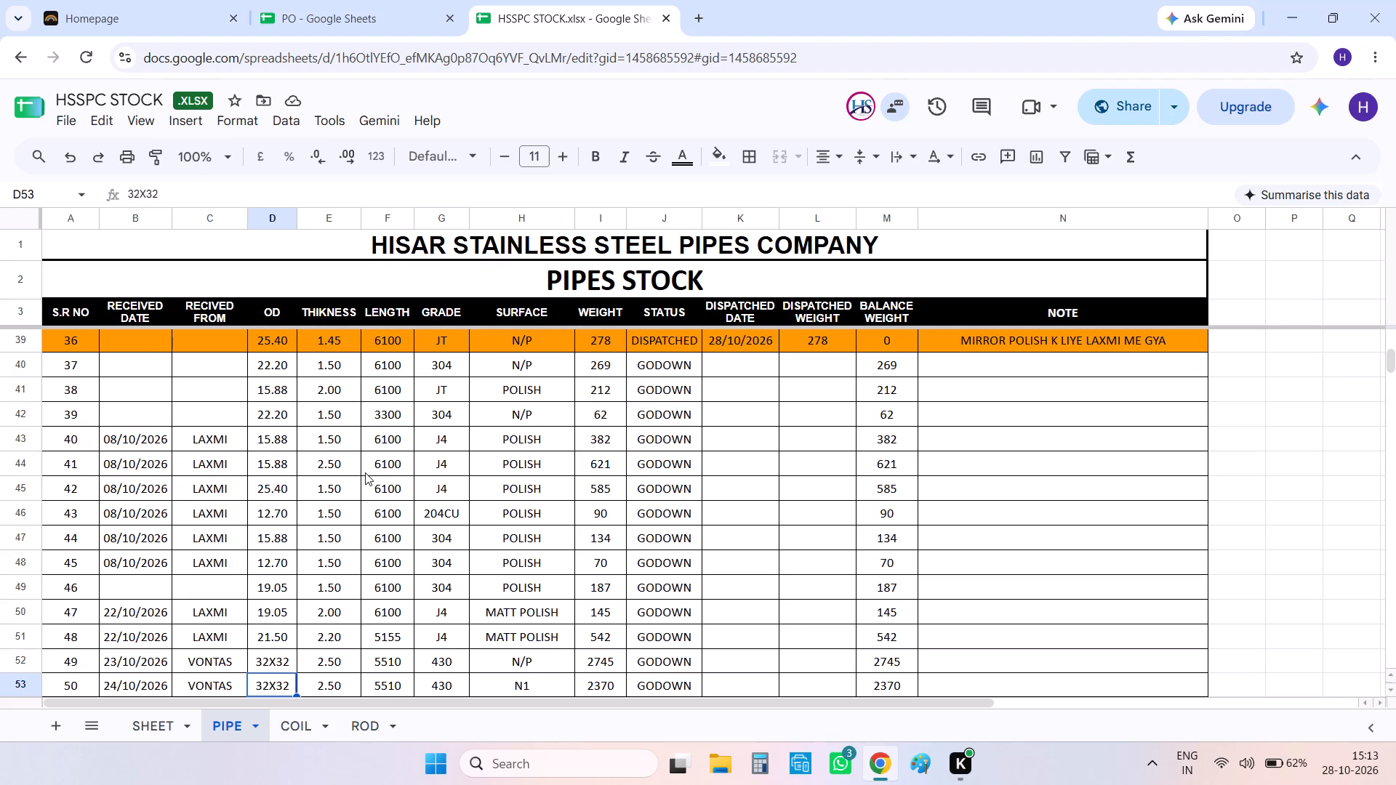
pyautogui.press('Down')
pyautogui.press('Down')
pyautogui.press('Down')
pyautogui.press('Down')
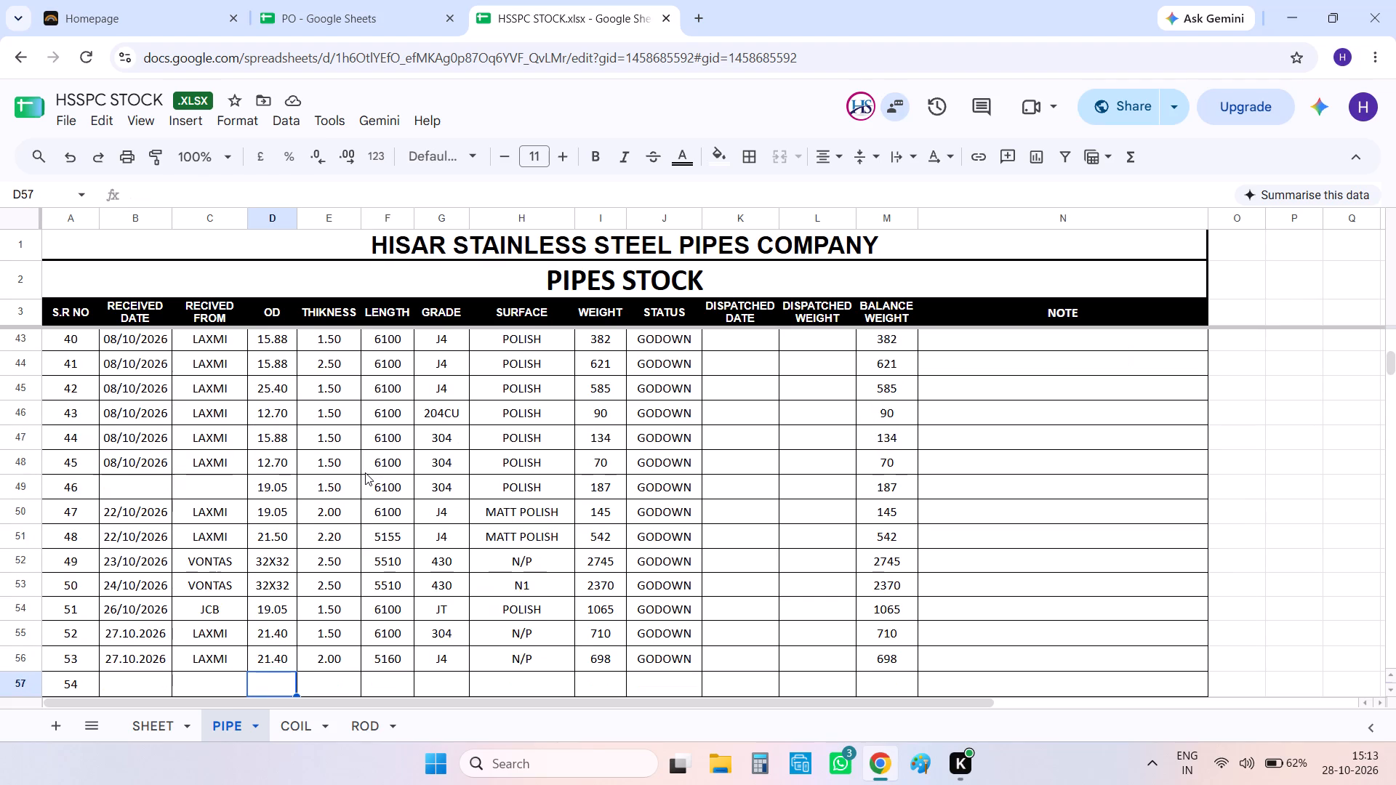
pyautogui.press('Up')
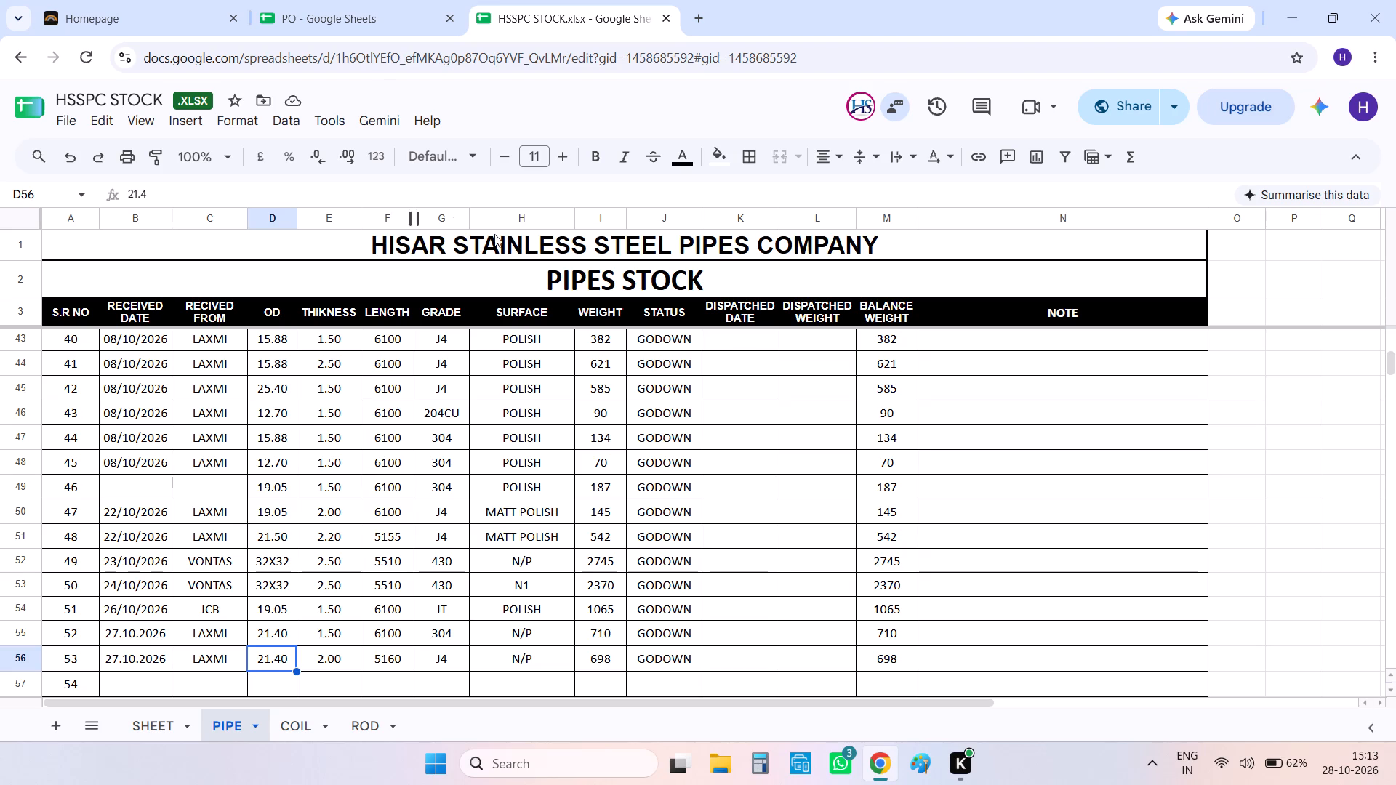
# Recheck the MASURI 21.50X2.00X6100MM order in the PO sheet against the latest HSSPC STOCK pipe entries.
pyautogui.click(359, 9)
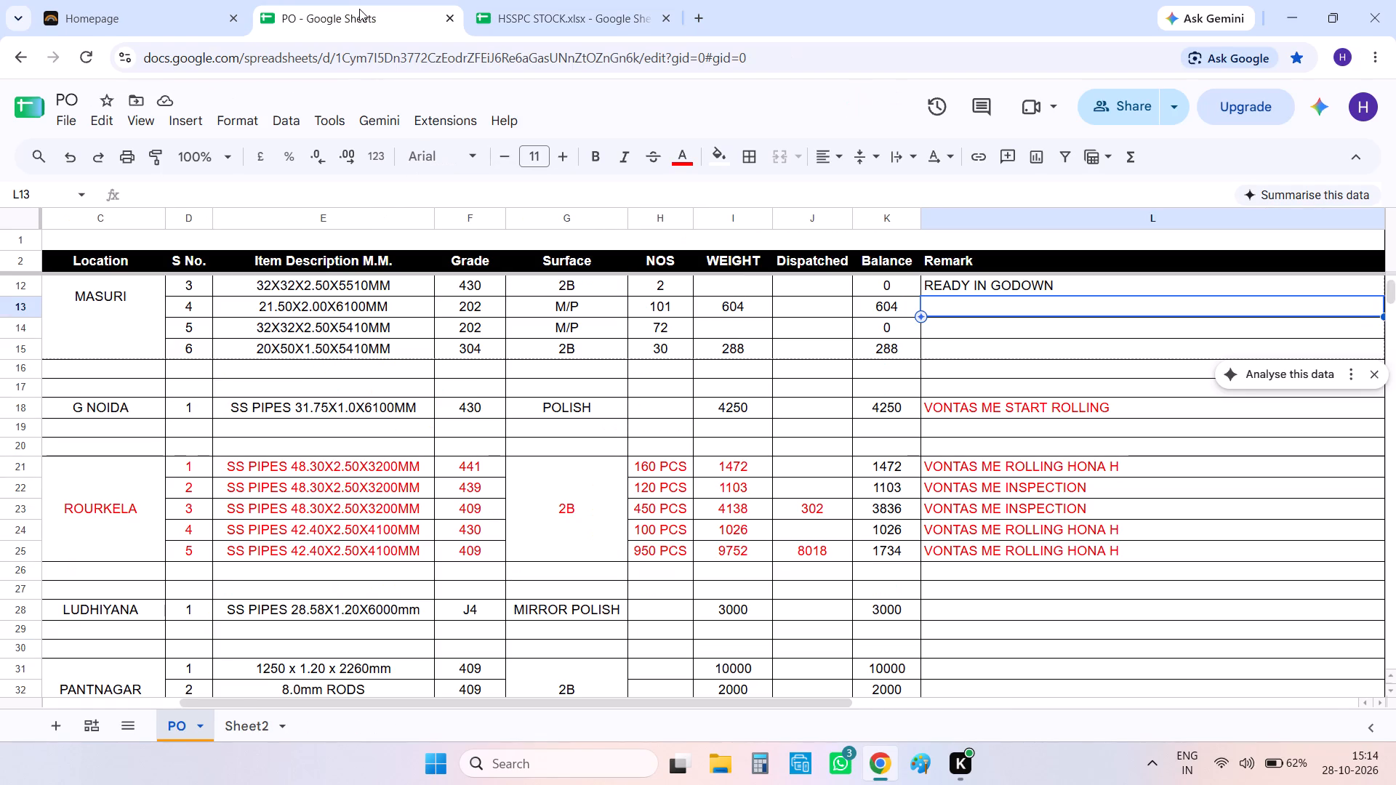
pyautogui.click(574, 22)
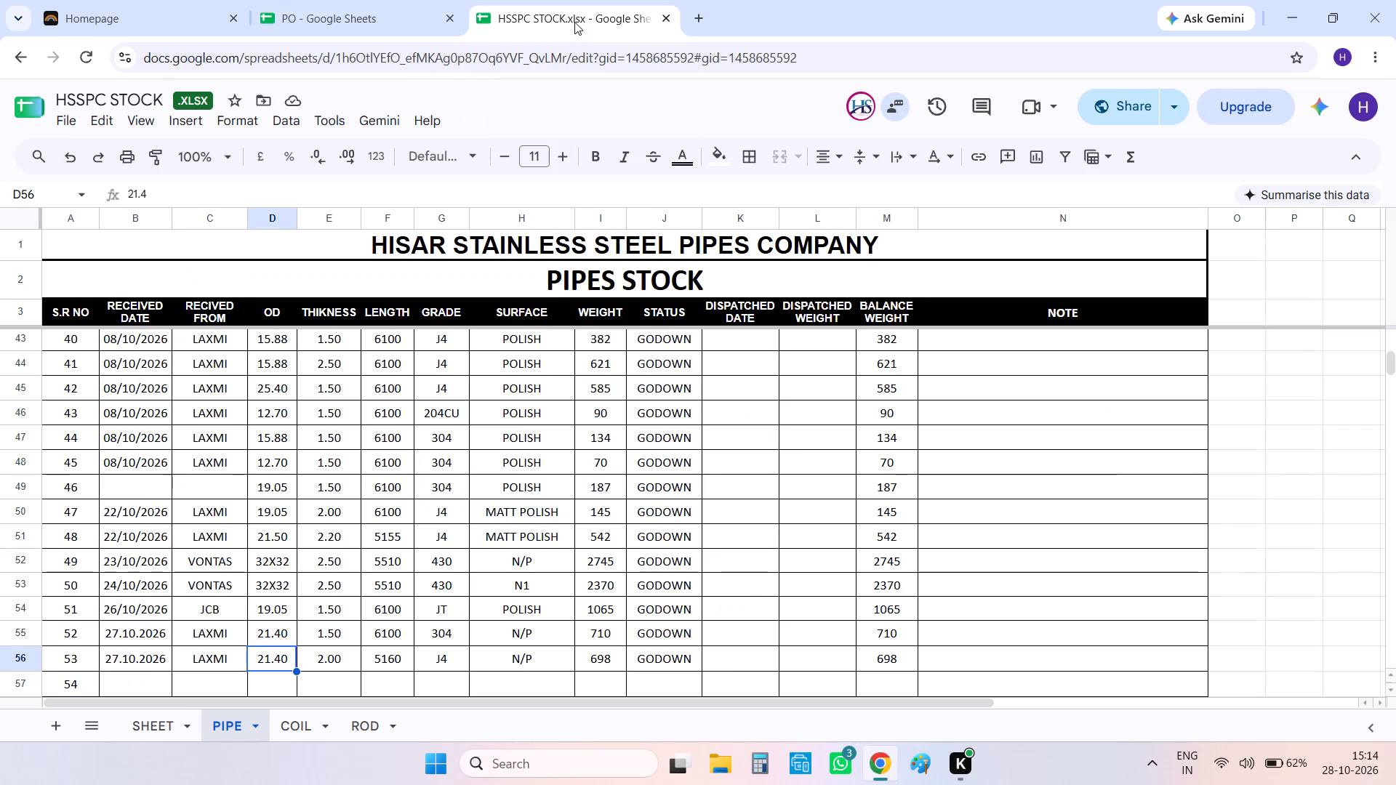
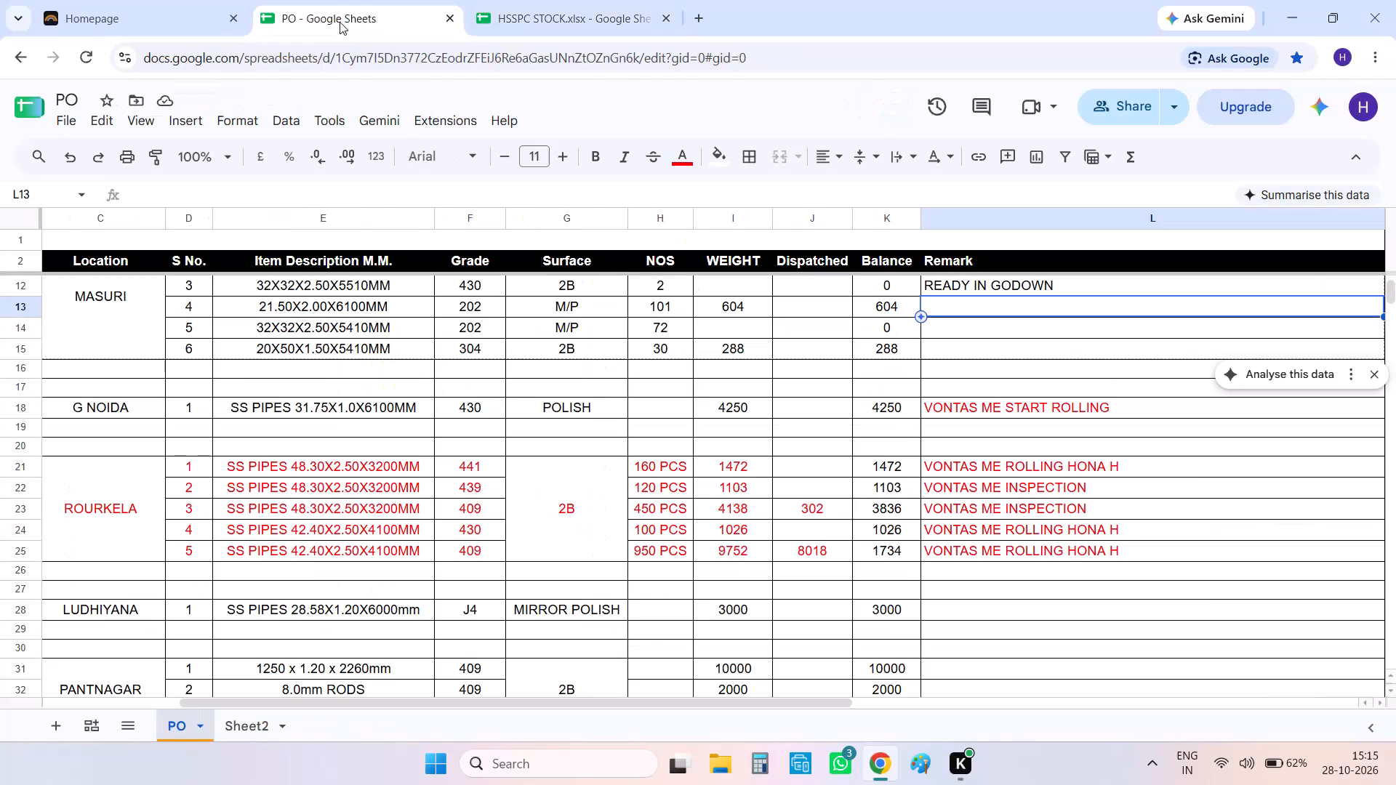
# Return to the PO sheet and check the MASURI remarks upward to the first item, 1250X2.00X2500MM.
pyautogui.press('Up')
pyautogui.click(340, 22)
pyautogui.press('Up')
pyautogui.press('Up')
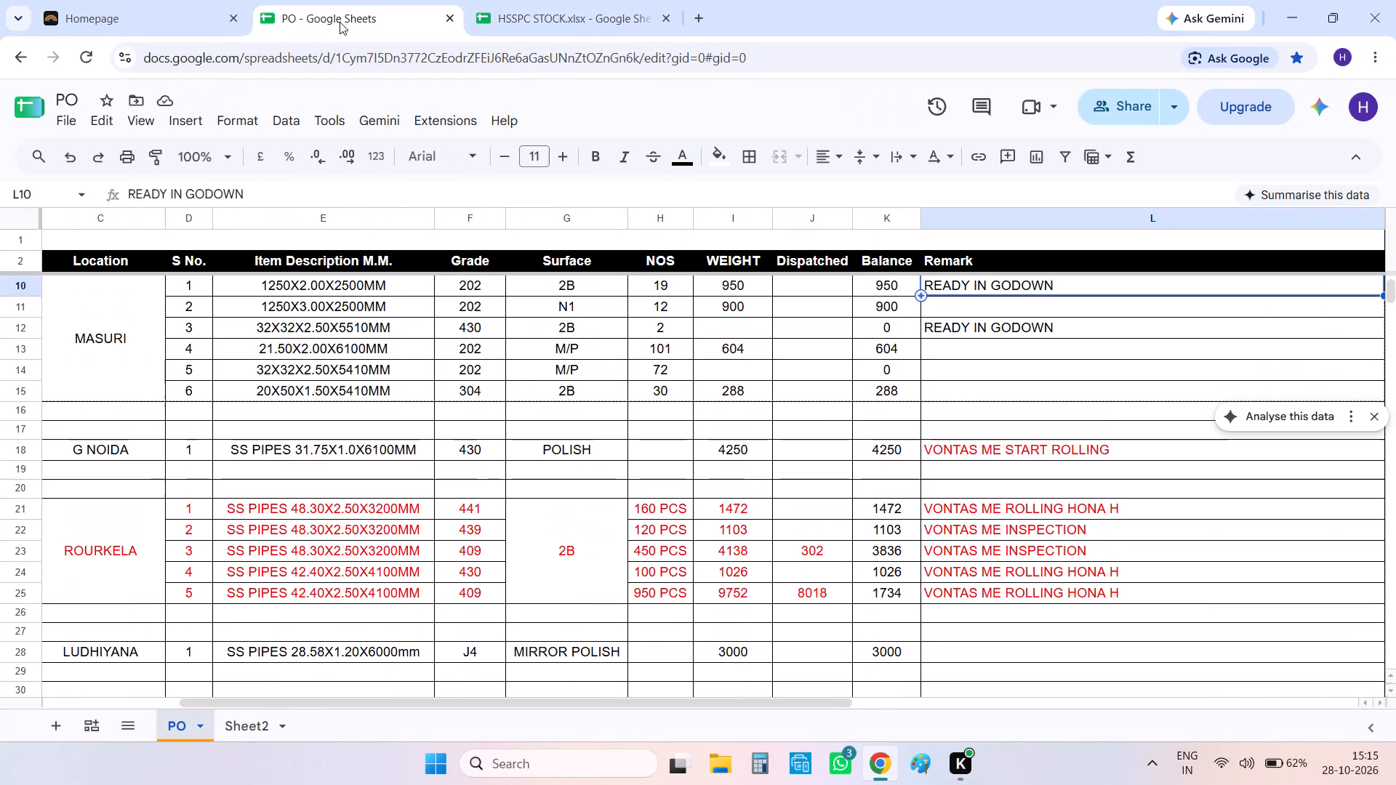
pyautogui.press('Up')
pyautogui.press('Down')
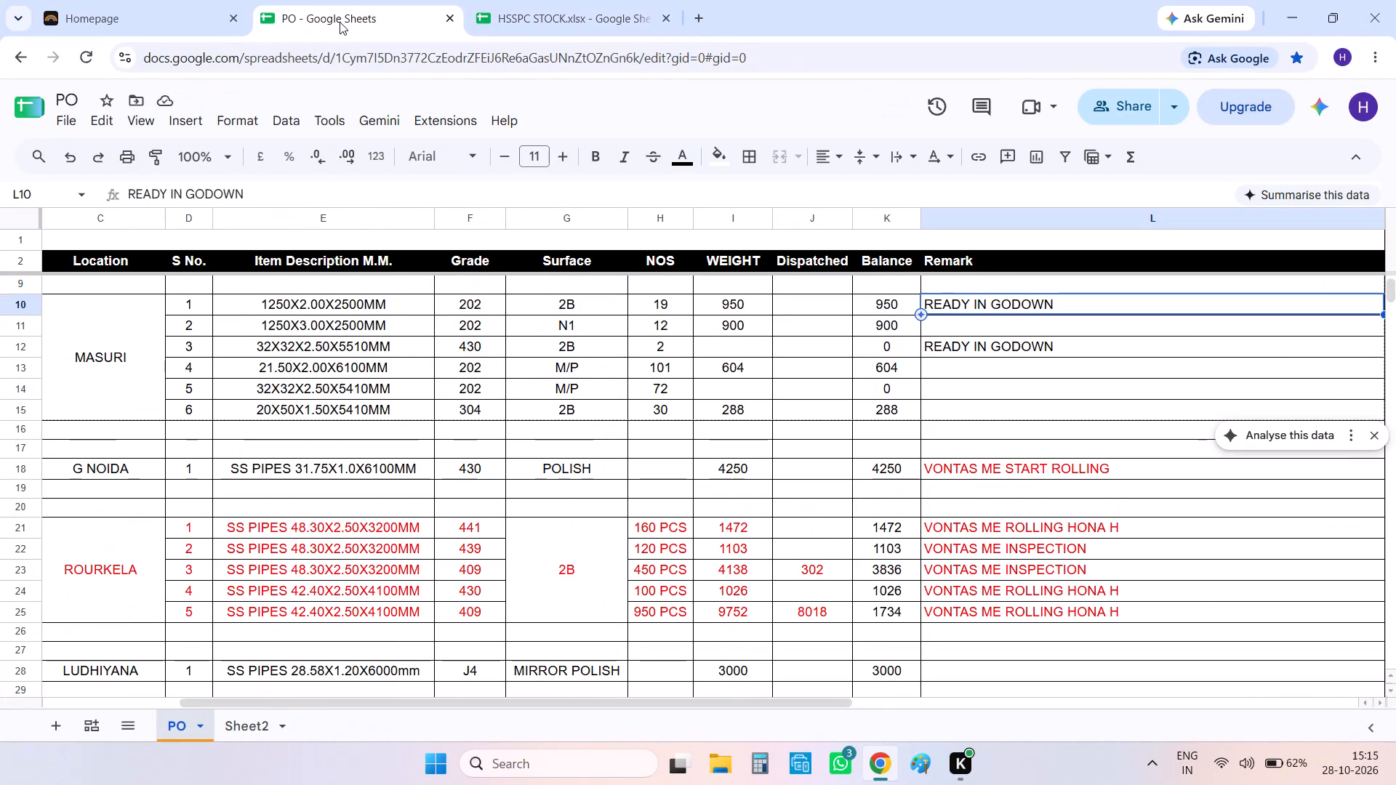
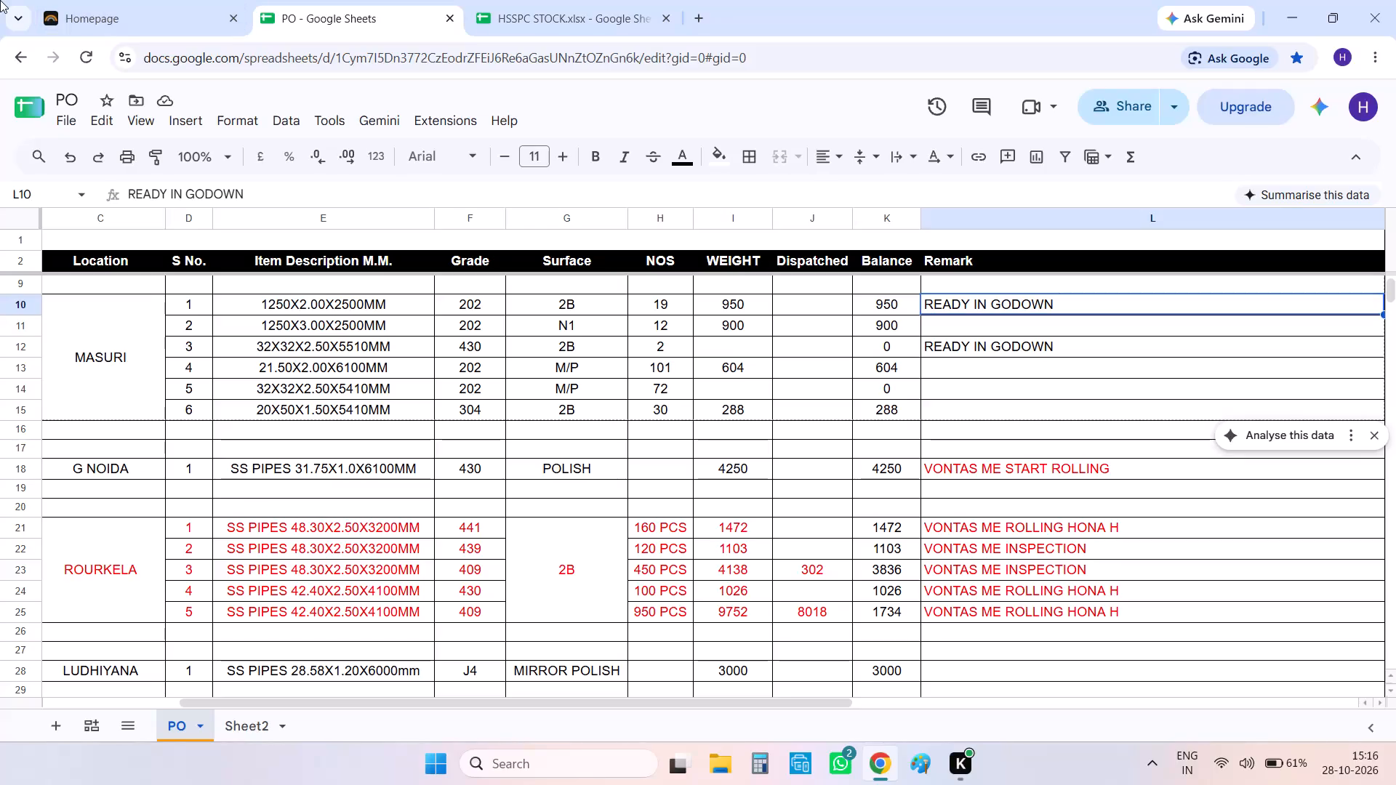
# Switch to the HSSPC STOCK file and scan the PIPE sheet's OD column upward for sizes matching the MASURI items.
pyautogui.click(552, 19)
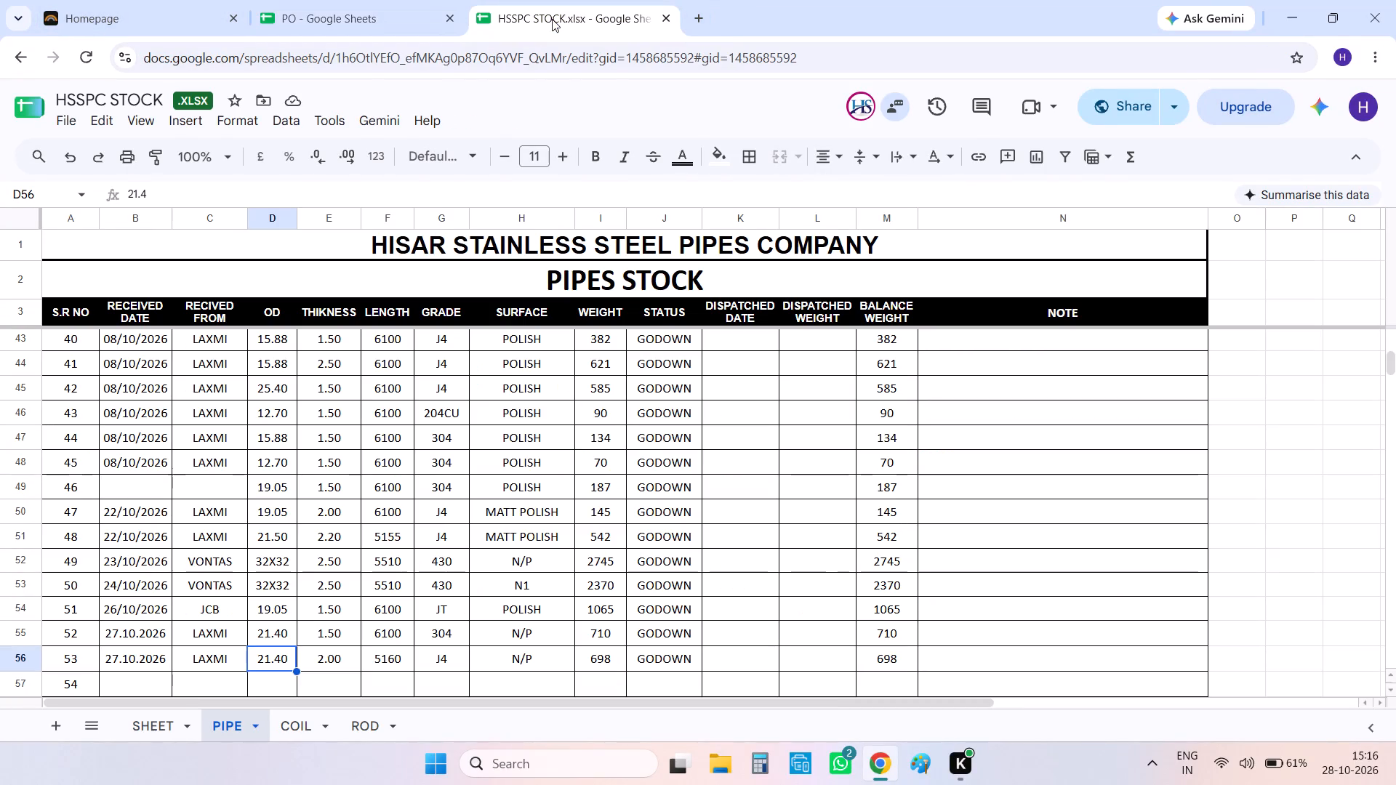
pyautogui.click(274, 399)
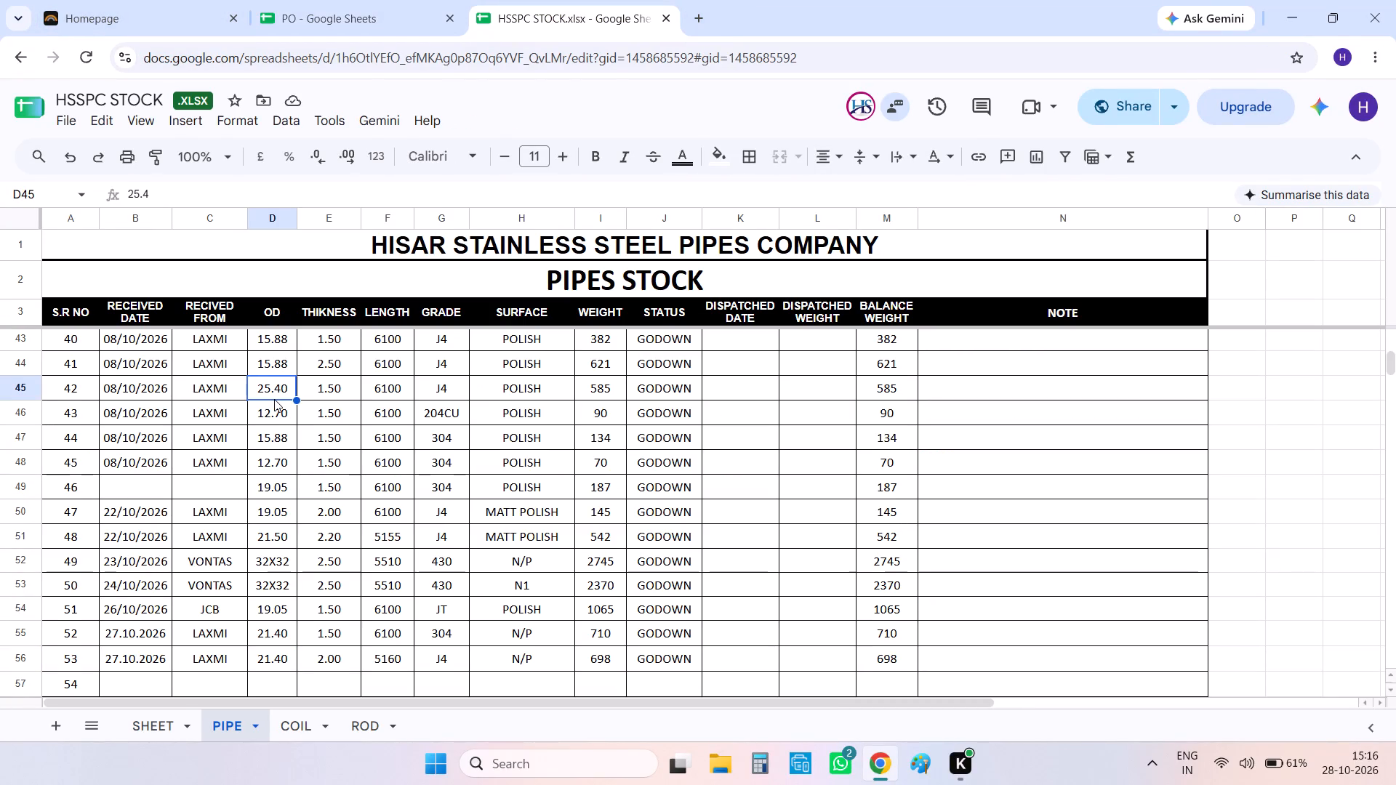
pyautogui.press('Up')
pyautogui.press('Up')
pyautogui.press('Up')
pyautogui.press('Up')
pyautogui.press('Up')
pyautogui.press('Up')
pyautogui.press('Up')
pyautogui.press('Up')
pyautogui.press('Up')
pyautogui.press('Up')
pyautogui.press('Up')
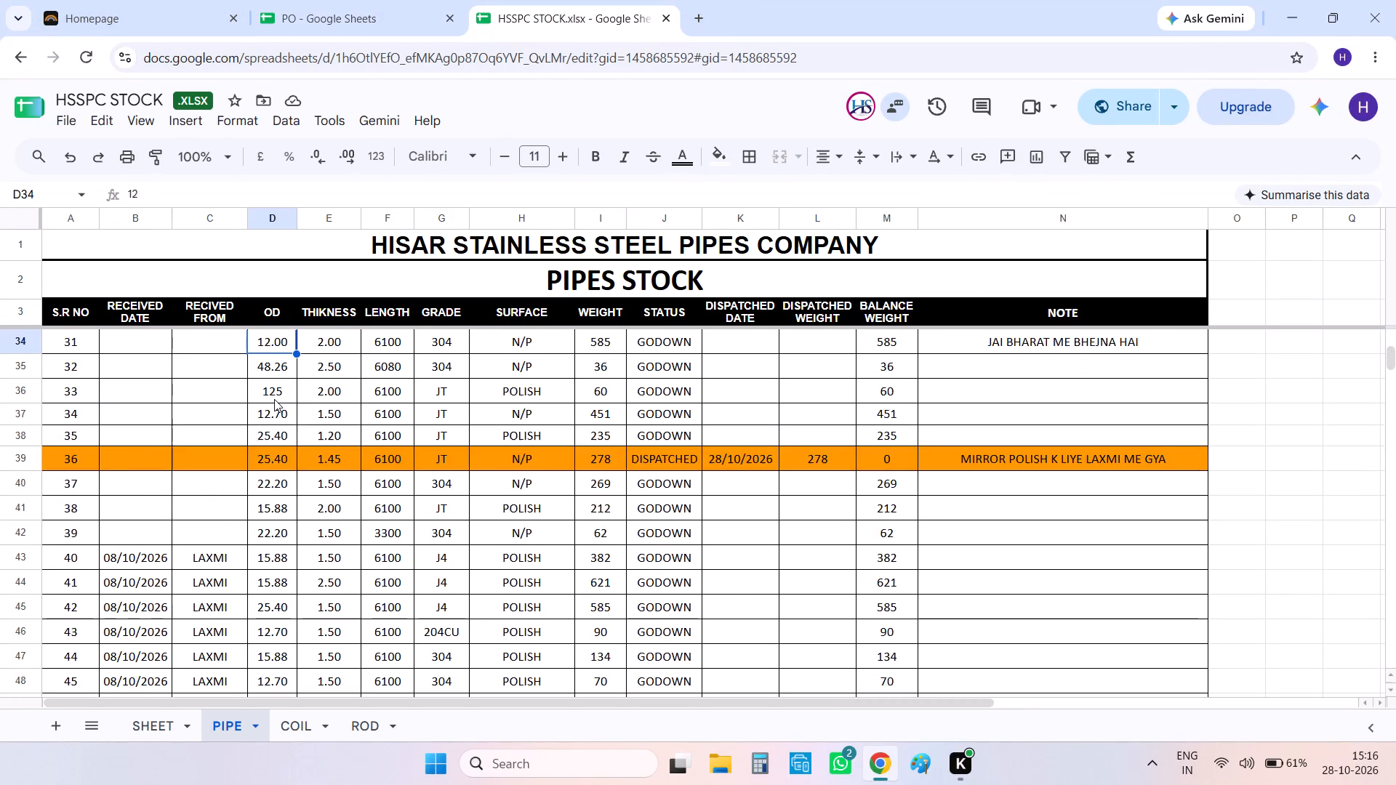
pyautogui.press('Up')
pyautogui.press('Up')
pyautogui.press('Up')
pyautogui.press('Up')
pyautogui.press('Up')
pyautogui.press('Up')
pyautogui.press('Up')
pyautogui.press('Up')
pyautogui.press('Up')
pyautogui.press('Up')
pyautogui.press('Up')
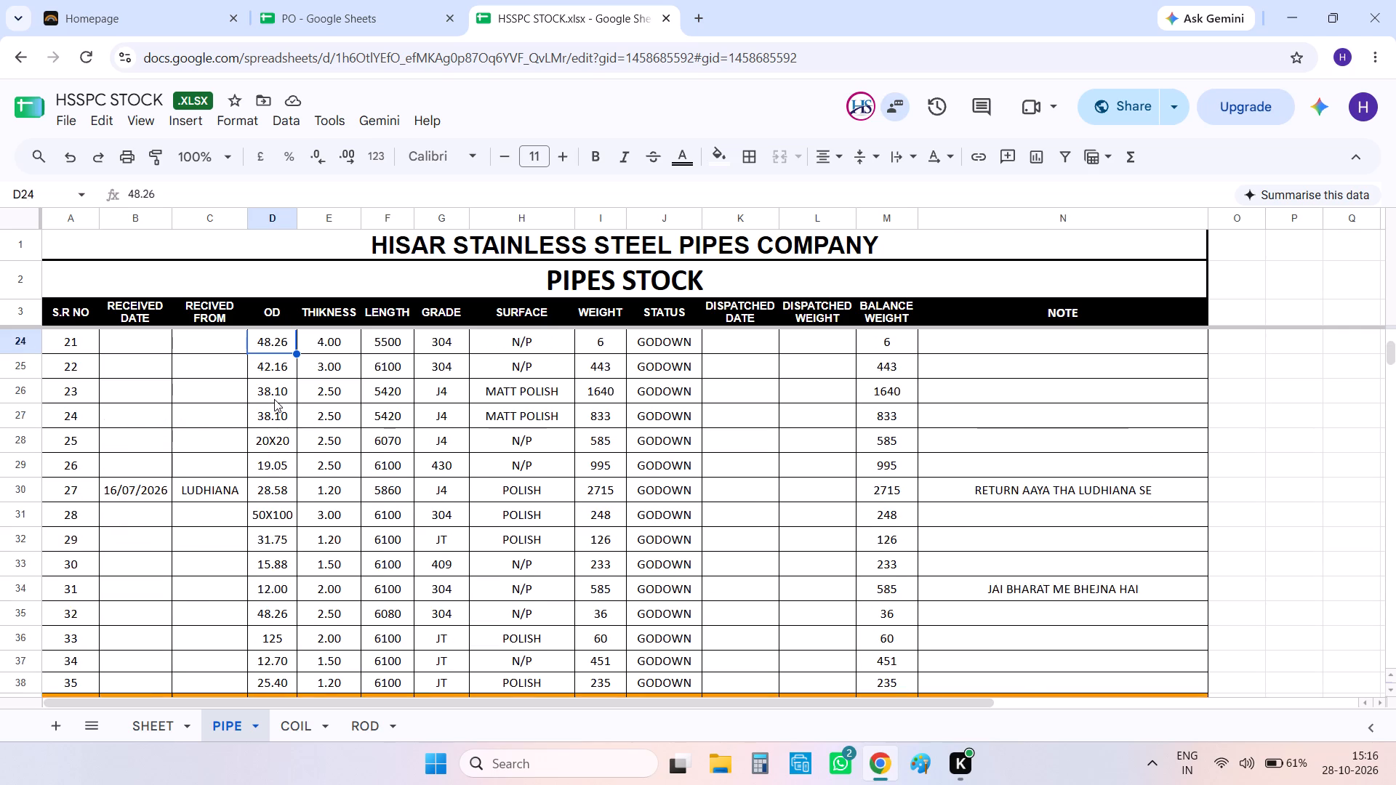
pyautogui.press('Up')
pyautogui.press('Up')
pyautogui.press('Up')
pyautogui.press('Up')
pyautogui.press('Up')
pyautogui.press('Up')
pyautogui.press('Up')
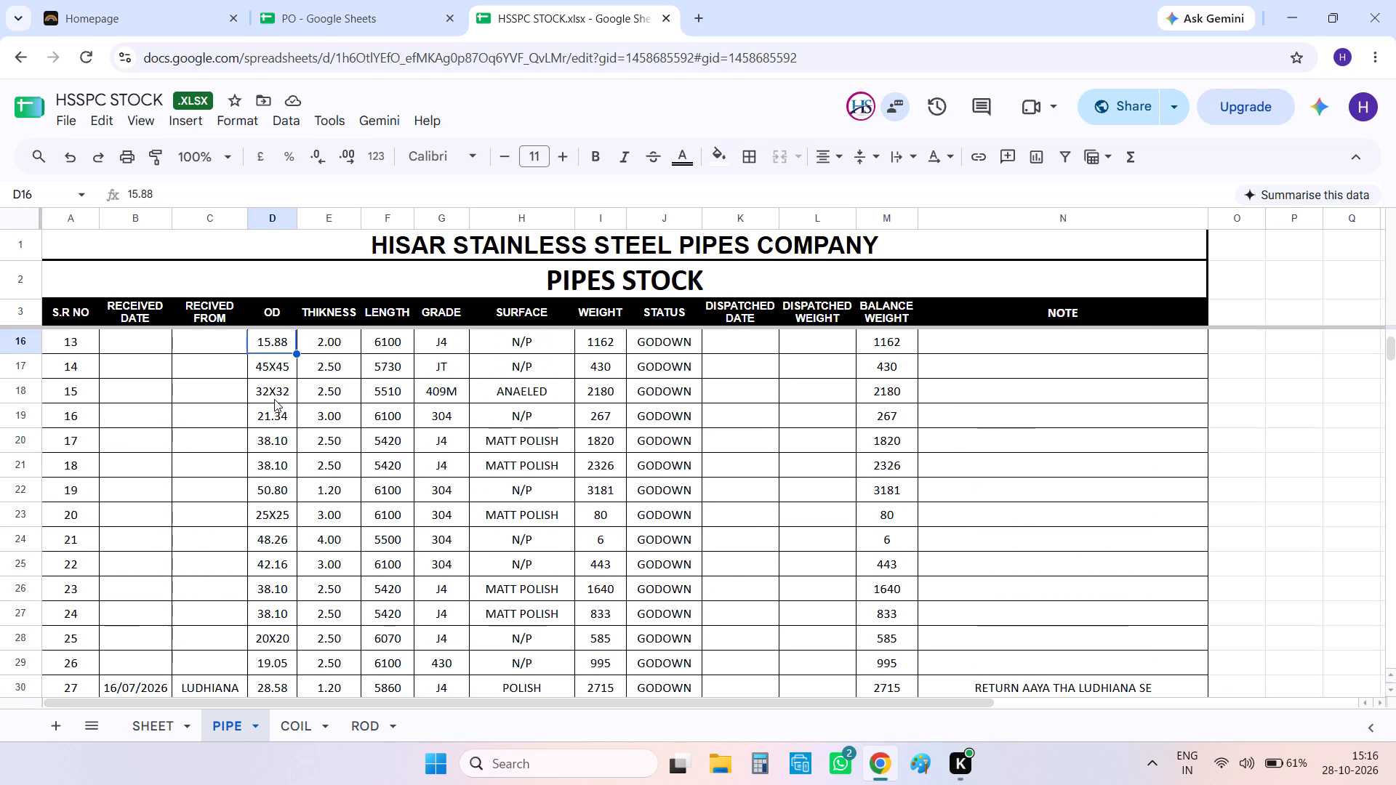
# Examine the 32X32 pipe entries from serial 15 up to serial 6, checking their thickness, length and grade.
pyautogui.press('Down')
pyautogui.press('Down')
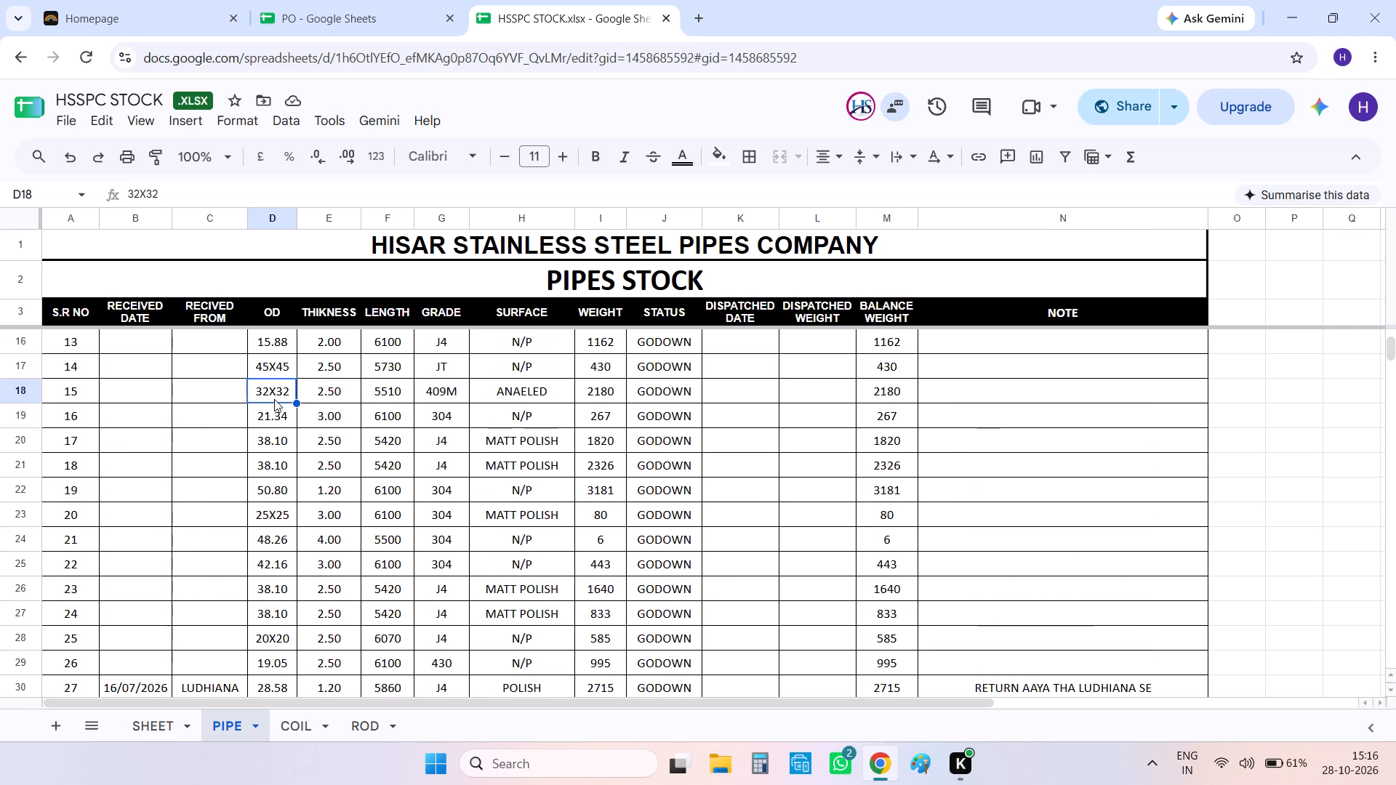
pyautogui.press('Up')
pyautogui.press('Up')
pyautogui.press('Up')
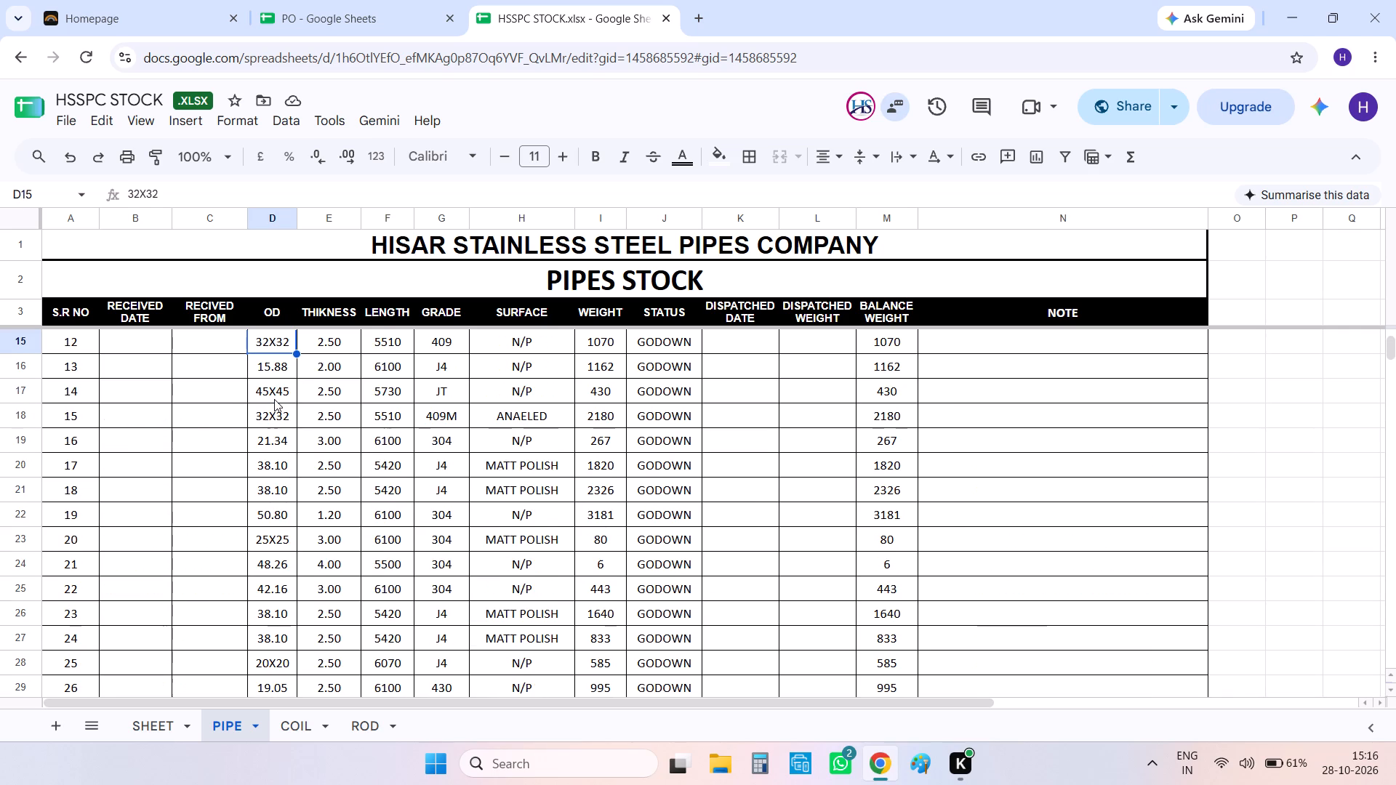
pyautogui.press('Up')
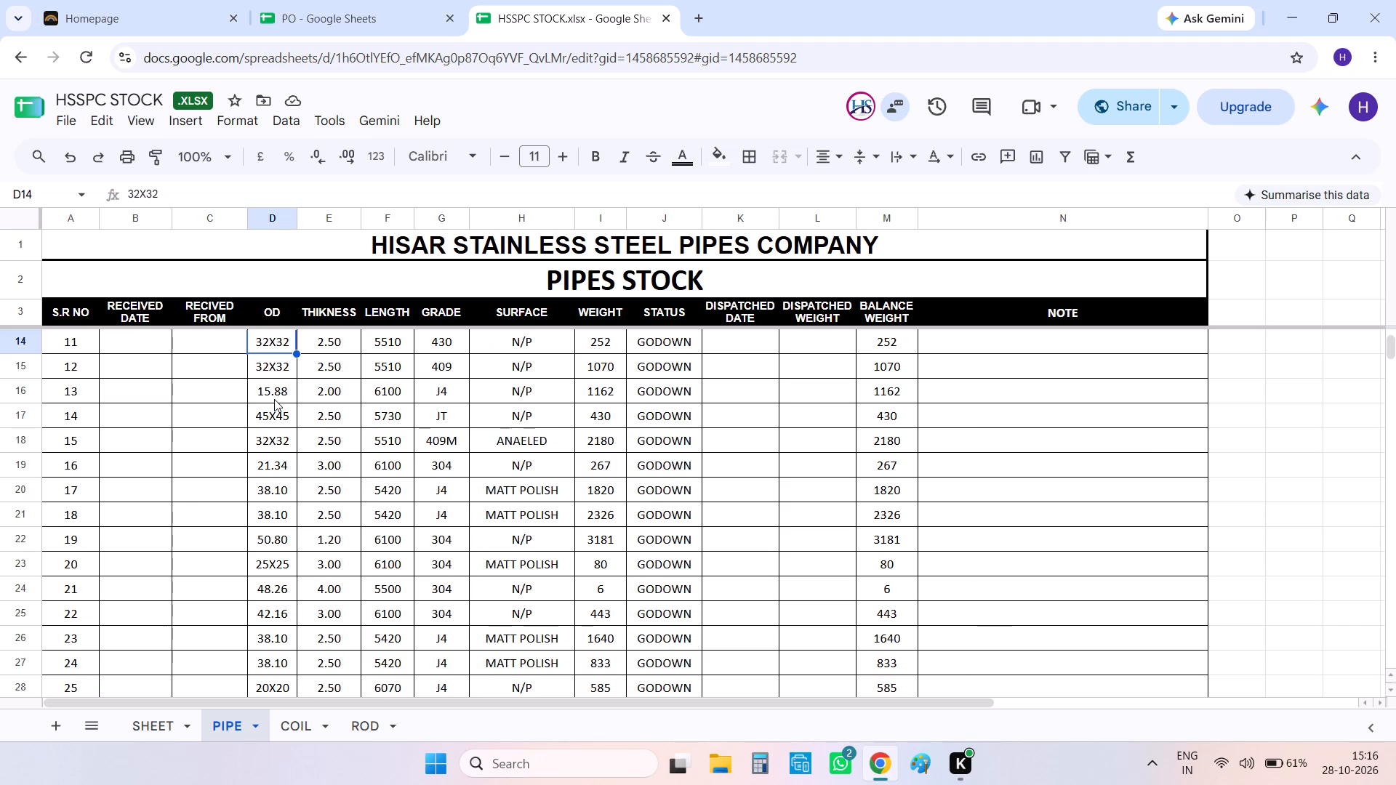
pyautogui.press('Up')
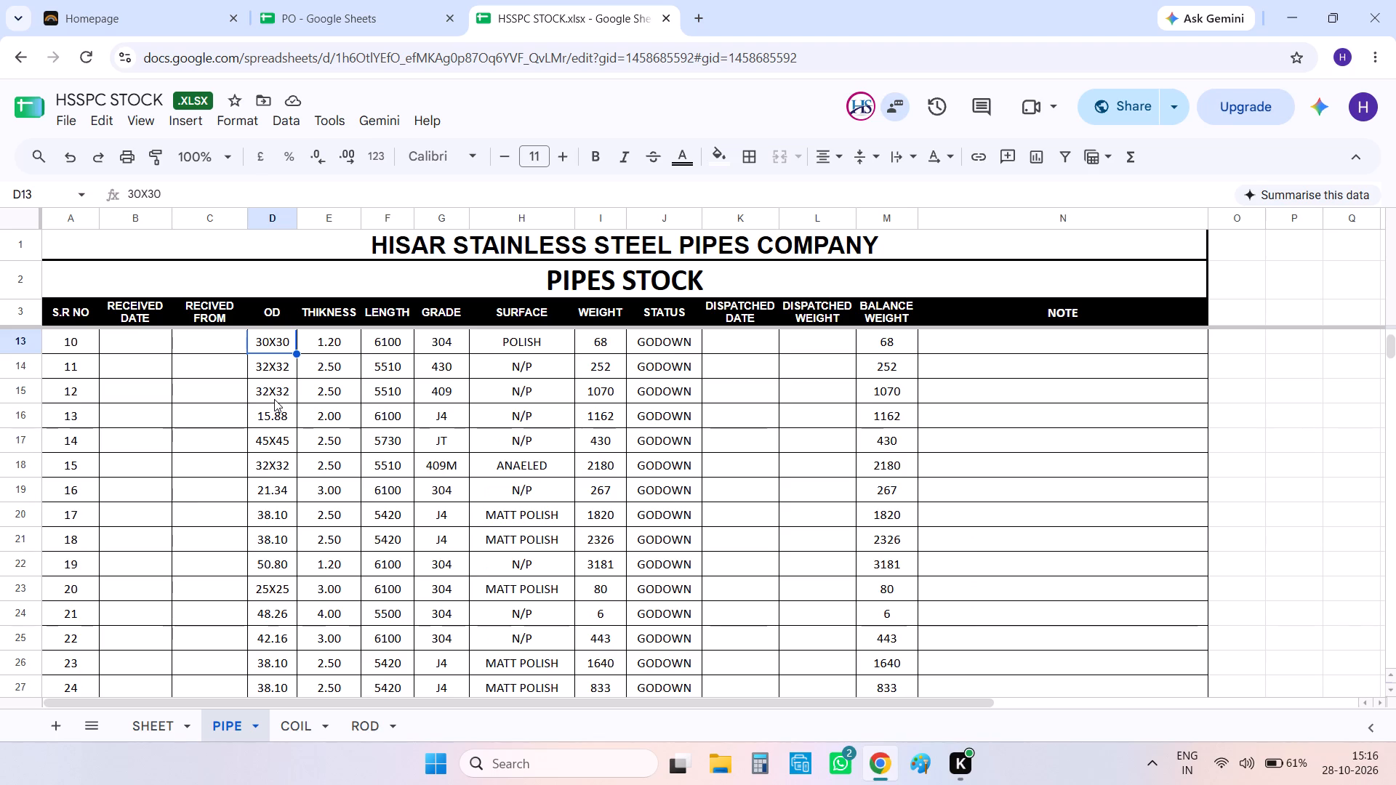
pyautogui.press('Up')
pyautogui.press('Up')
pyautogui.press('Up')
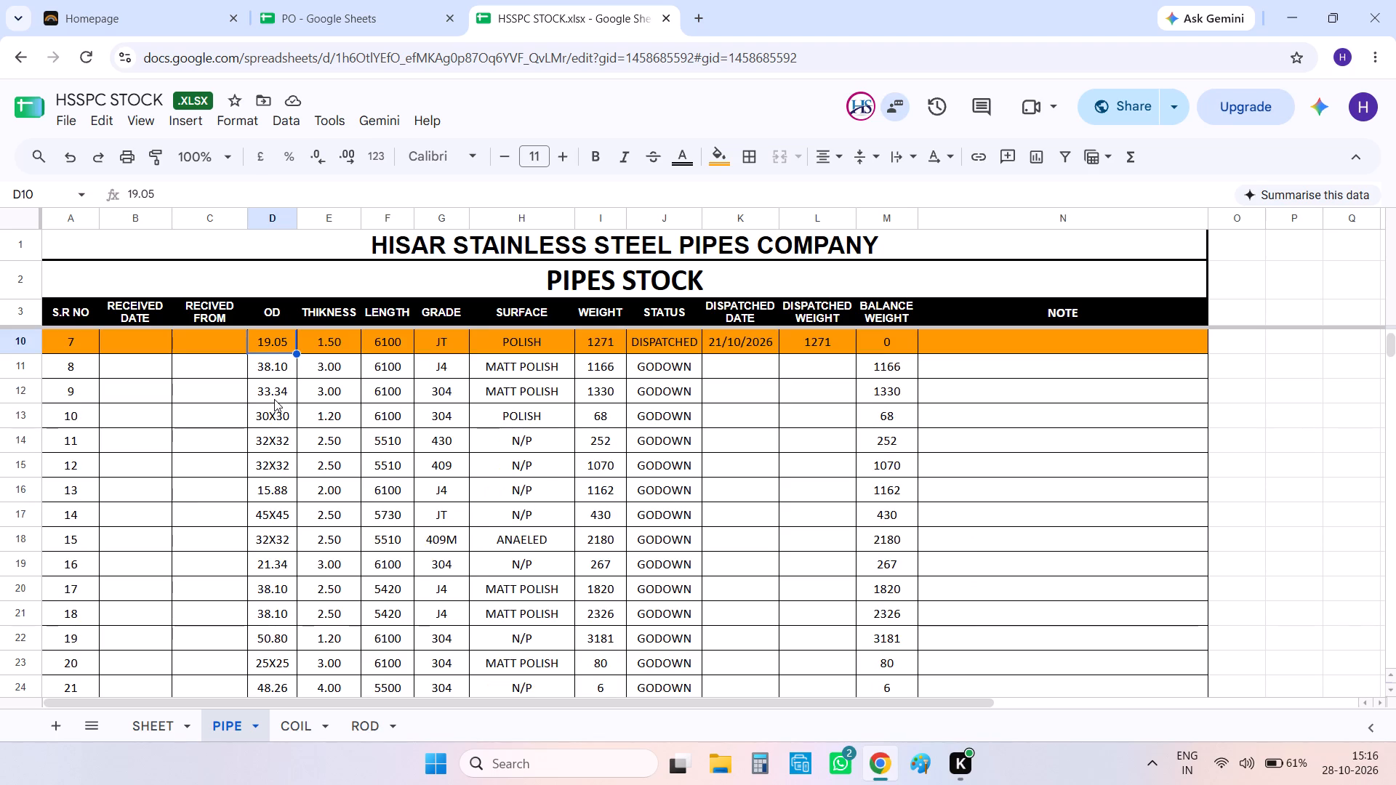
pyautogui.press('Up')
pyautogui.press('Up')
pyautogui.press('Down')
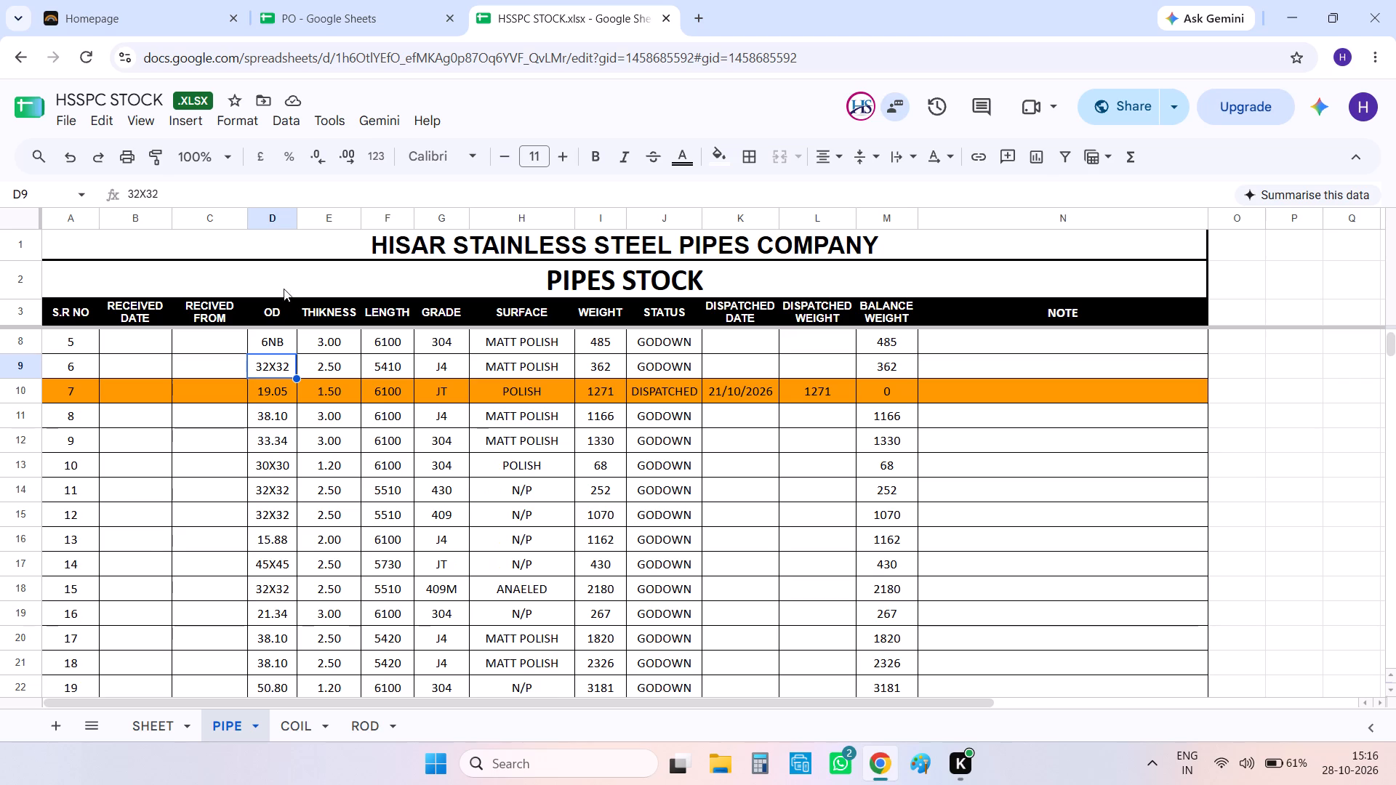
# Recheck the MASURI items in the PO sheet, and inspect the remaining pipe stock up to the 32X32 entry at serial 3.
pyautogui.click(353, 0)
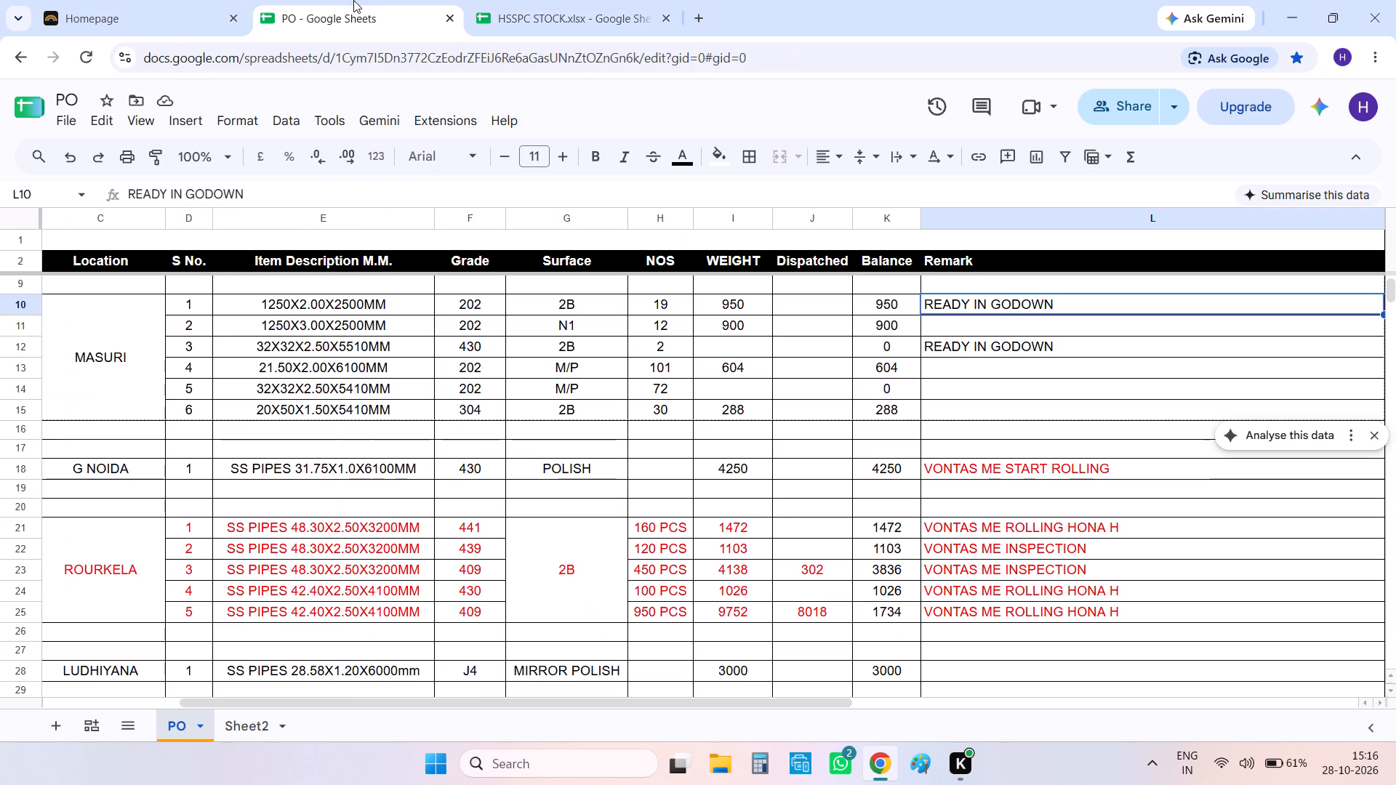
pyautogui.click(575, 19)
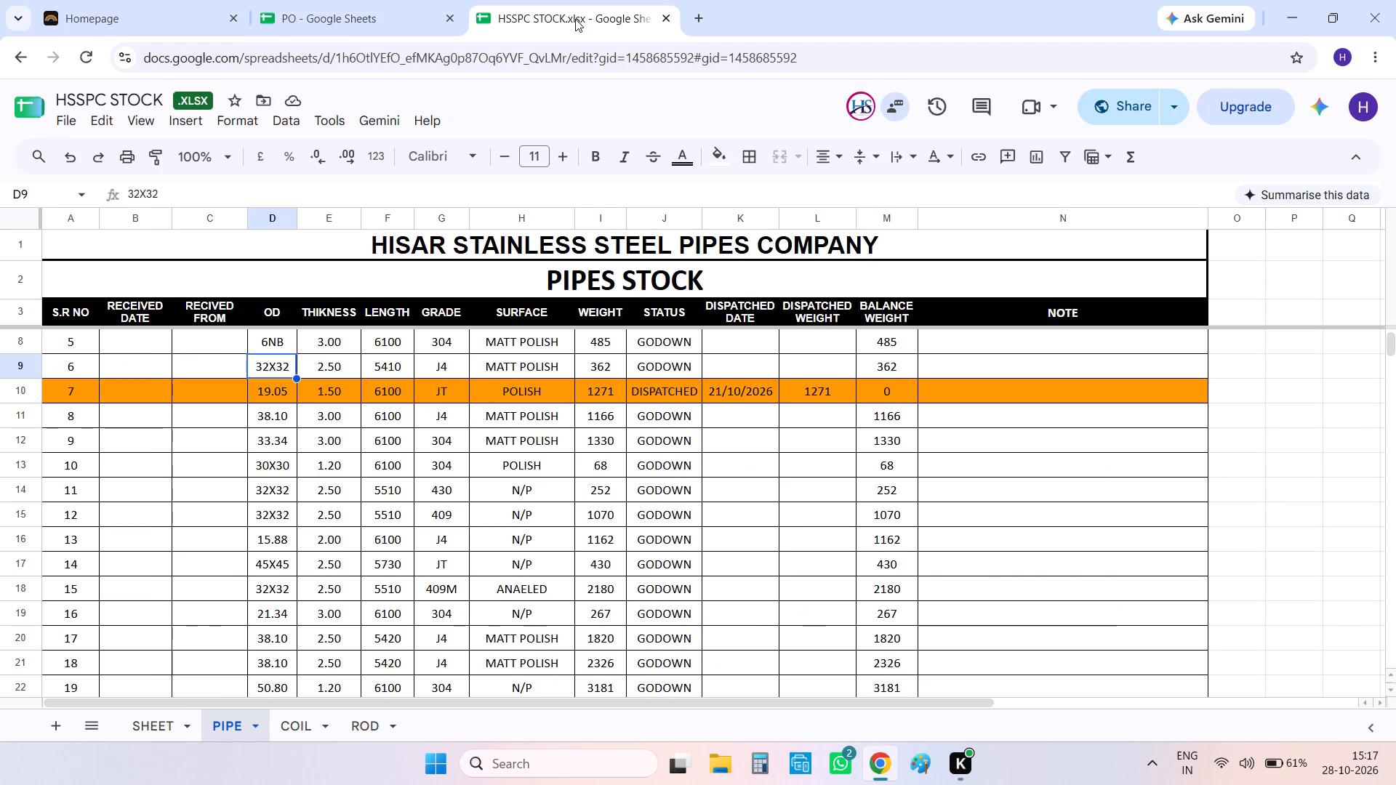
pyautogui.press('Up')
pyautogui.press('Up')
pyautogui.press('Up')
pyautogui.press('Up')
pyautogui.press('Down')
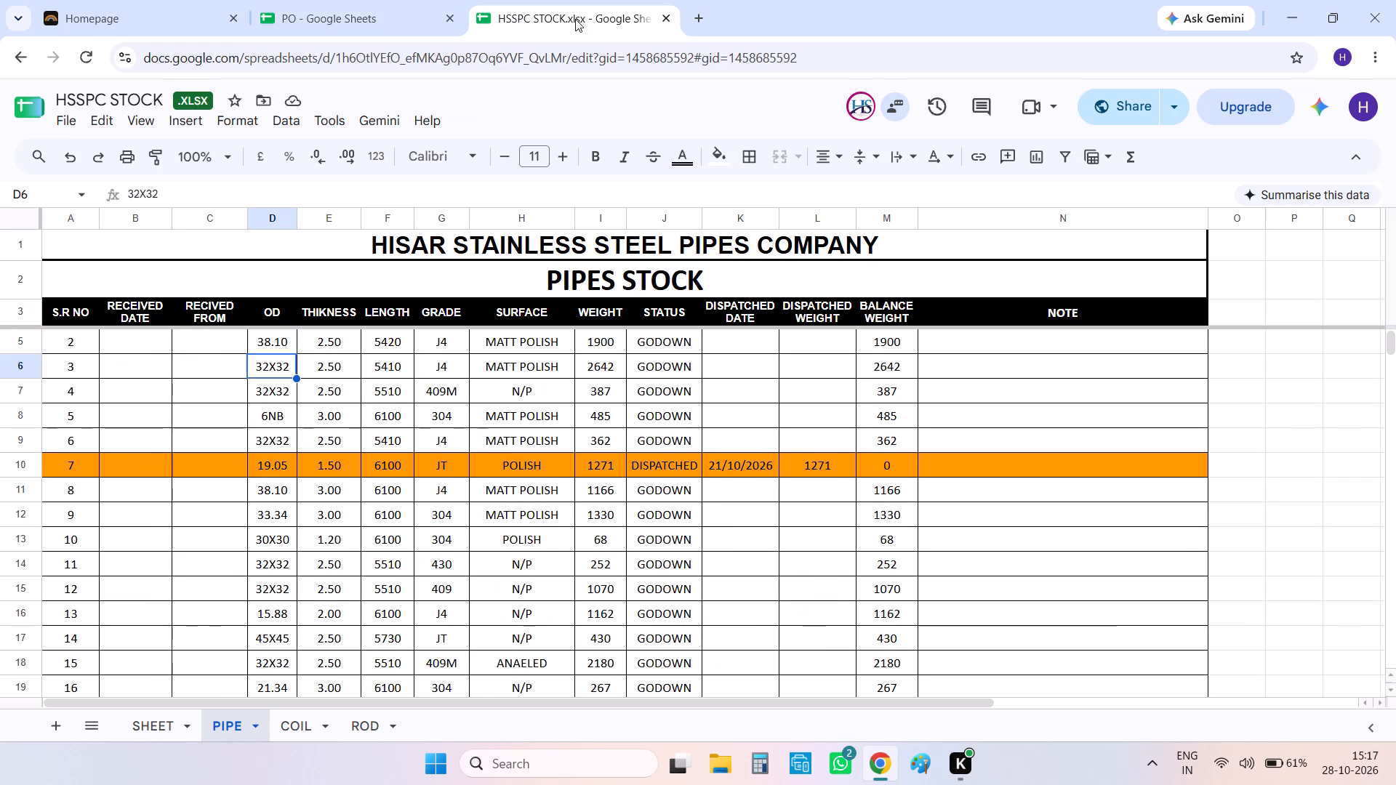
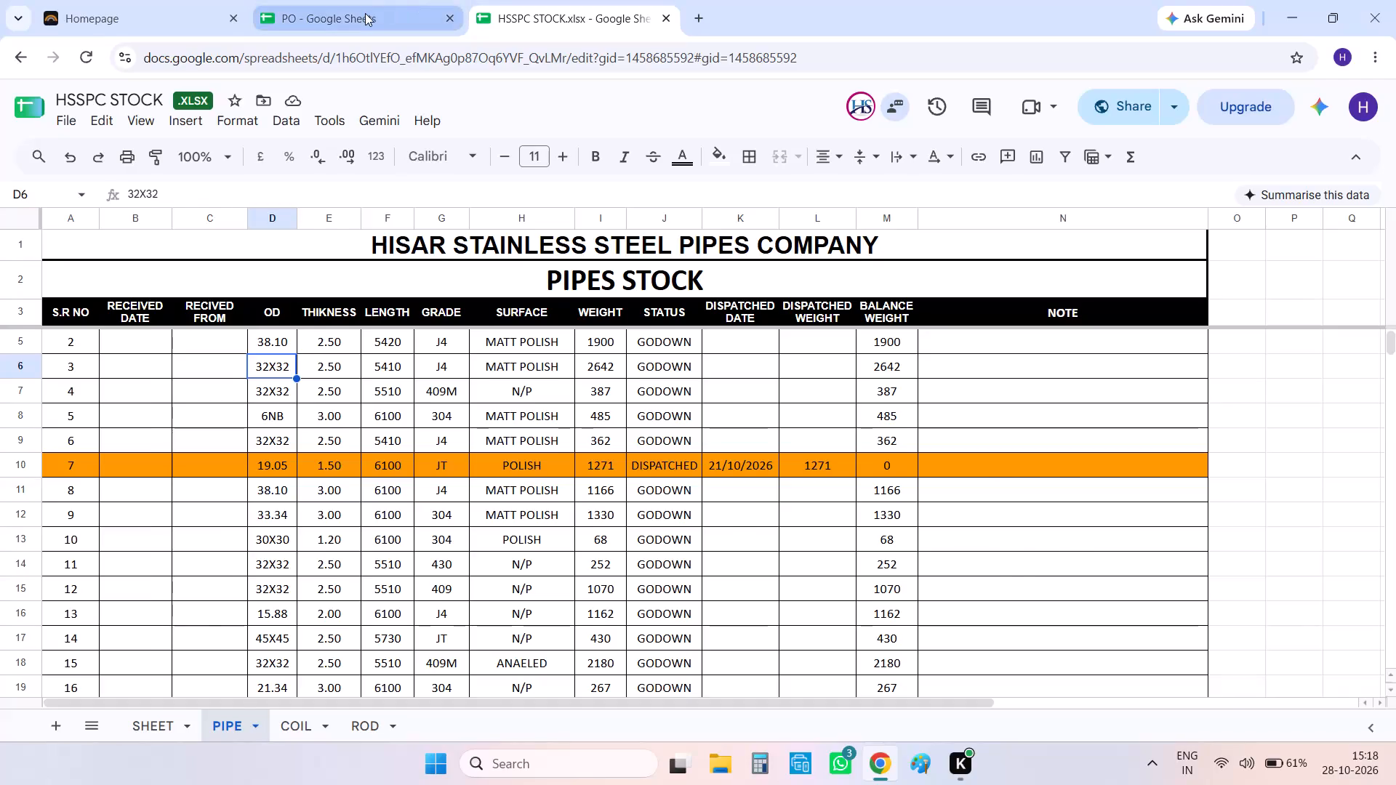
# In the PO sheet, enter the remark VONTAS SE AANA HAI for MASURI item 20X50X1.50X5410MM and colour its text black.
pyautogui.click(365, 13)
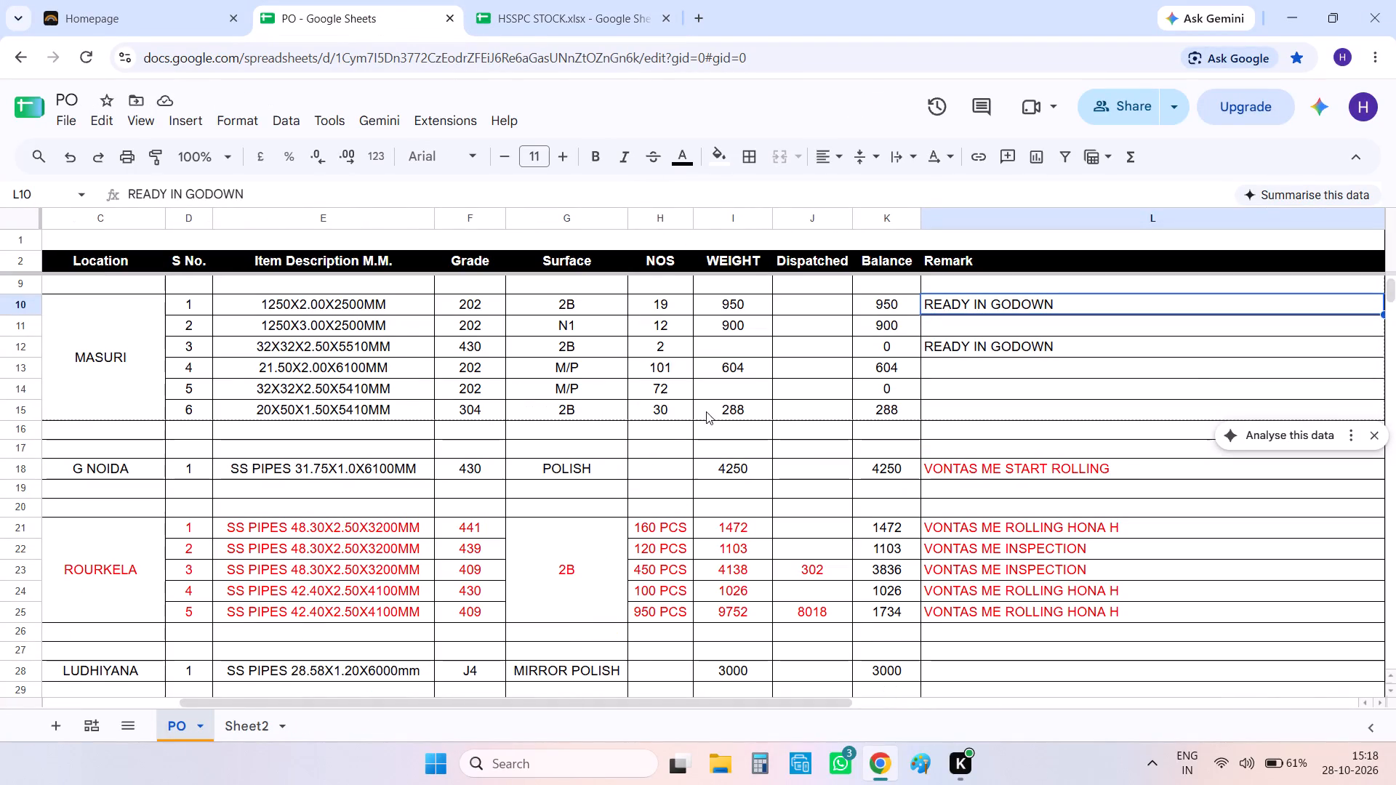
pyautogui.click(963, 413)
pyautogui.write('VO')
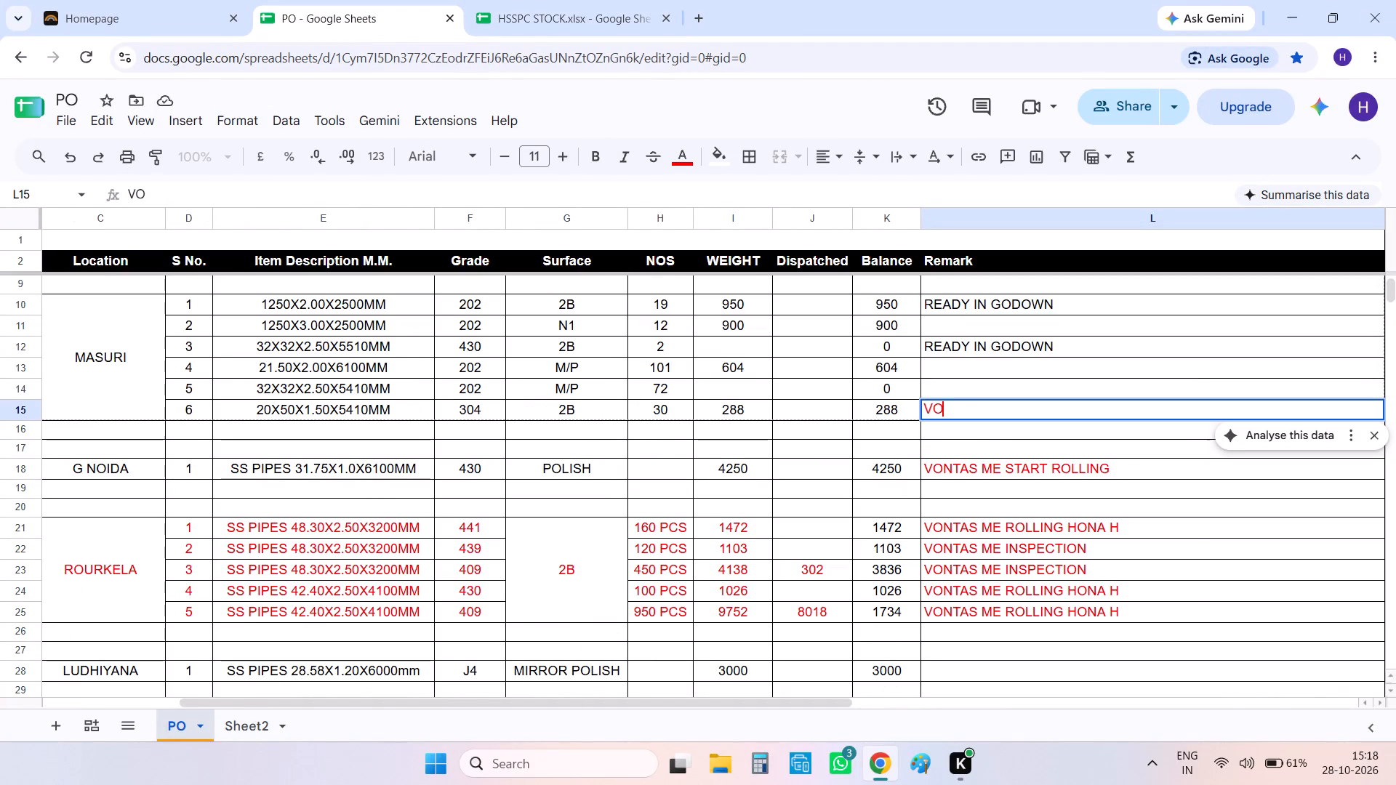
pyautogui.write('NTAS SE AANA HAI')
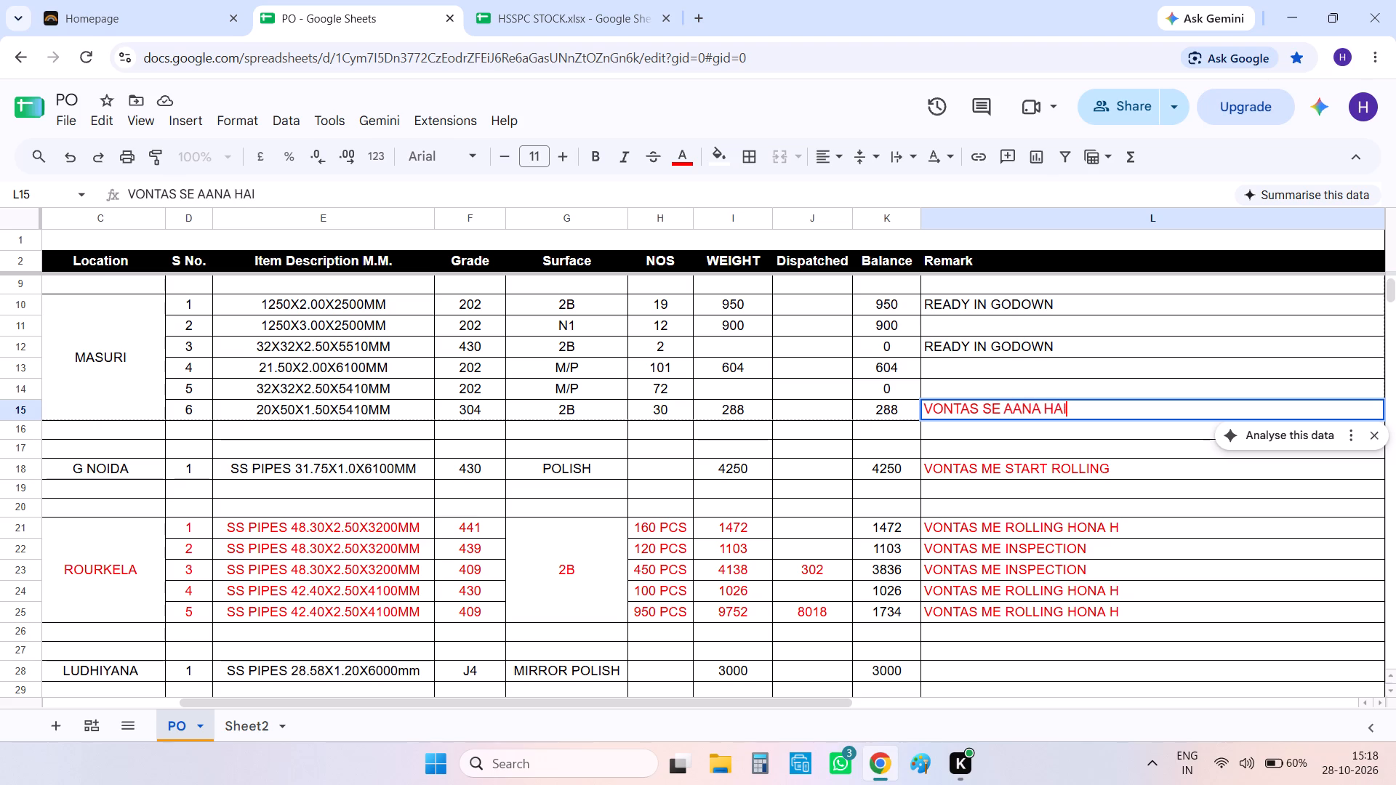
pyautogui.press('Up')
pyautogui.press('Down')
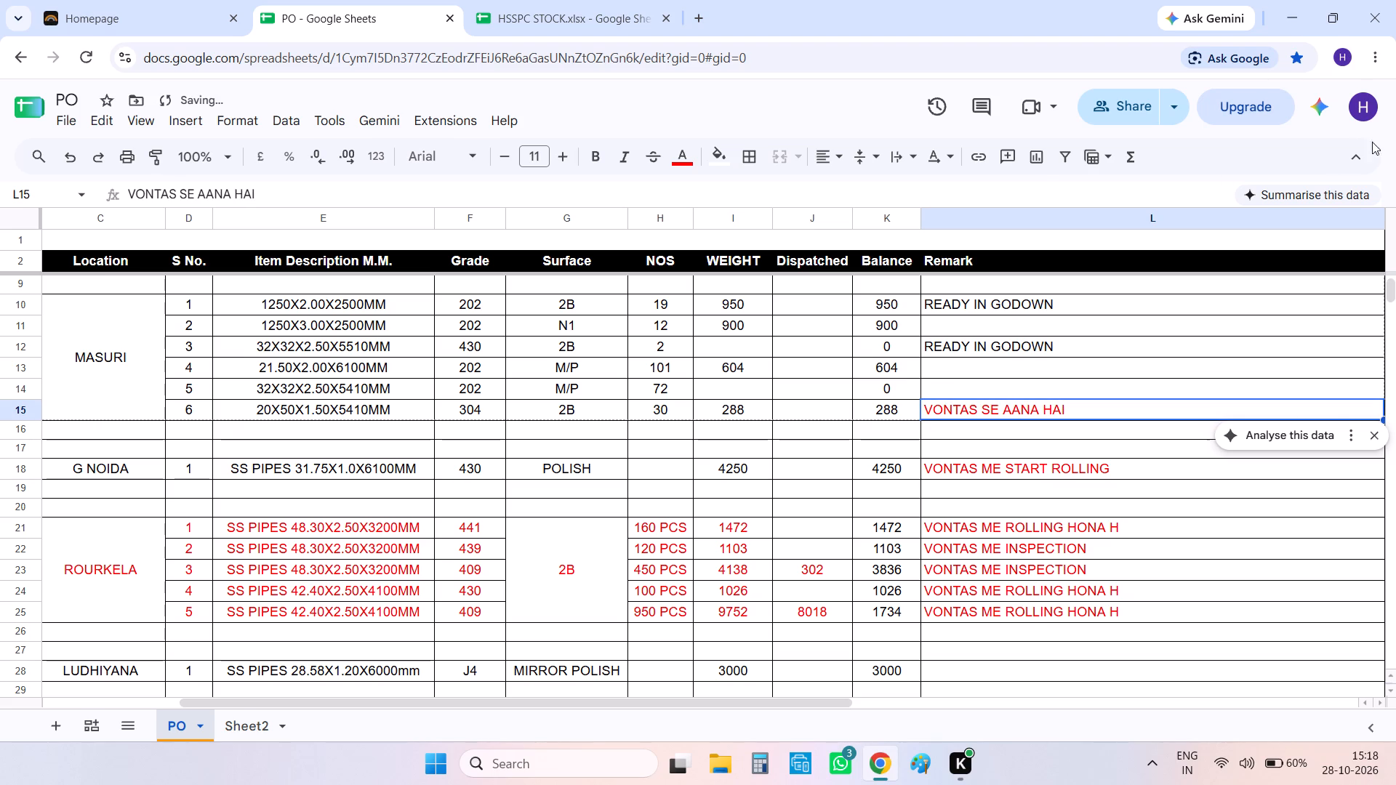
pyautogui.click(686, 160)
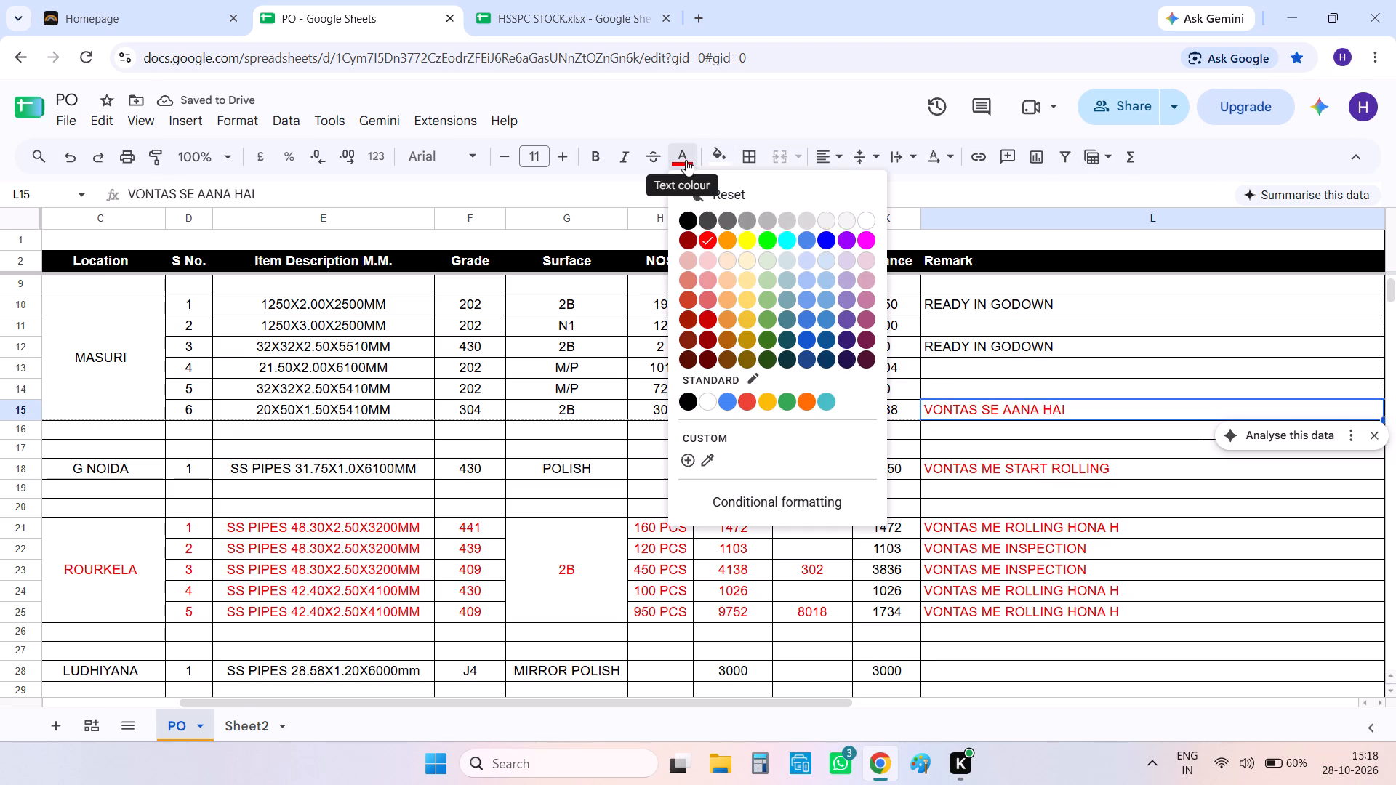
pyautogui.click(686, 222)
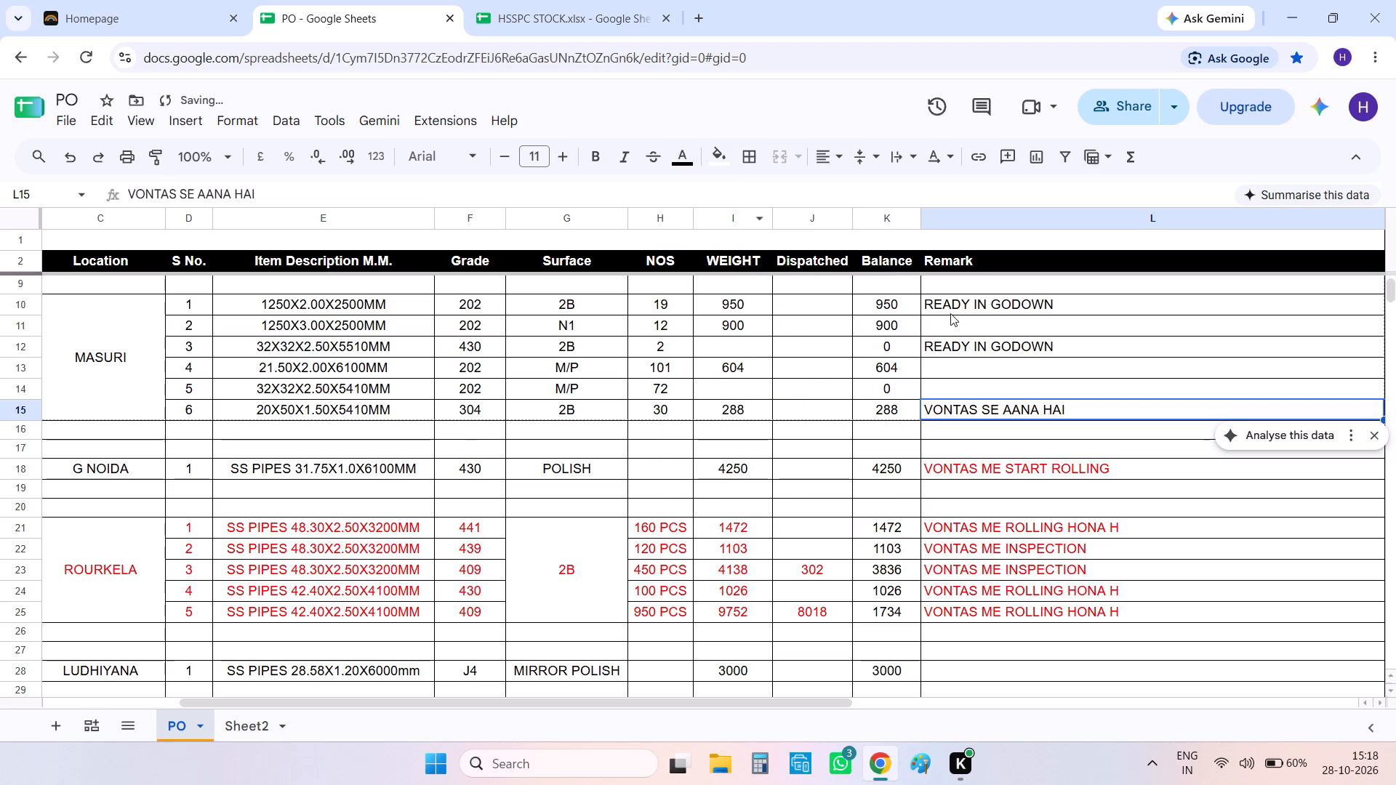
# Enter the remark READY IN GODOWN for MASURI item 32X32X2.50X5410MM and colour its text black.
pyautogui.click(950, 388)
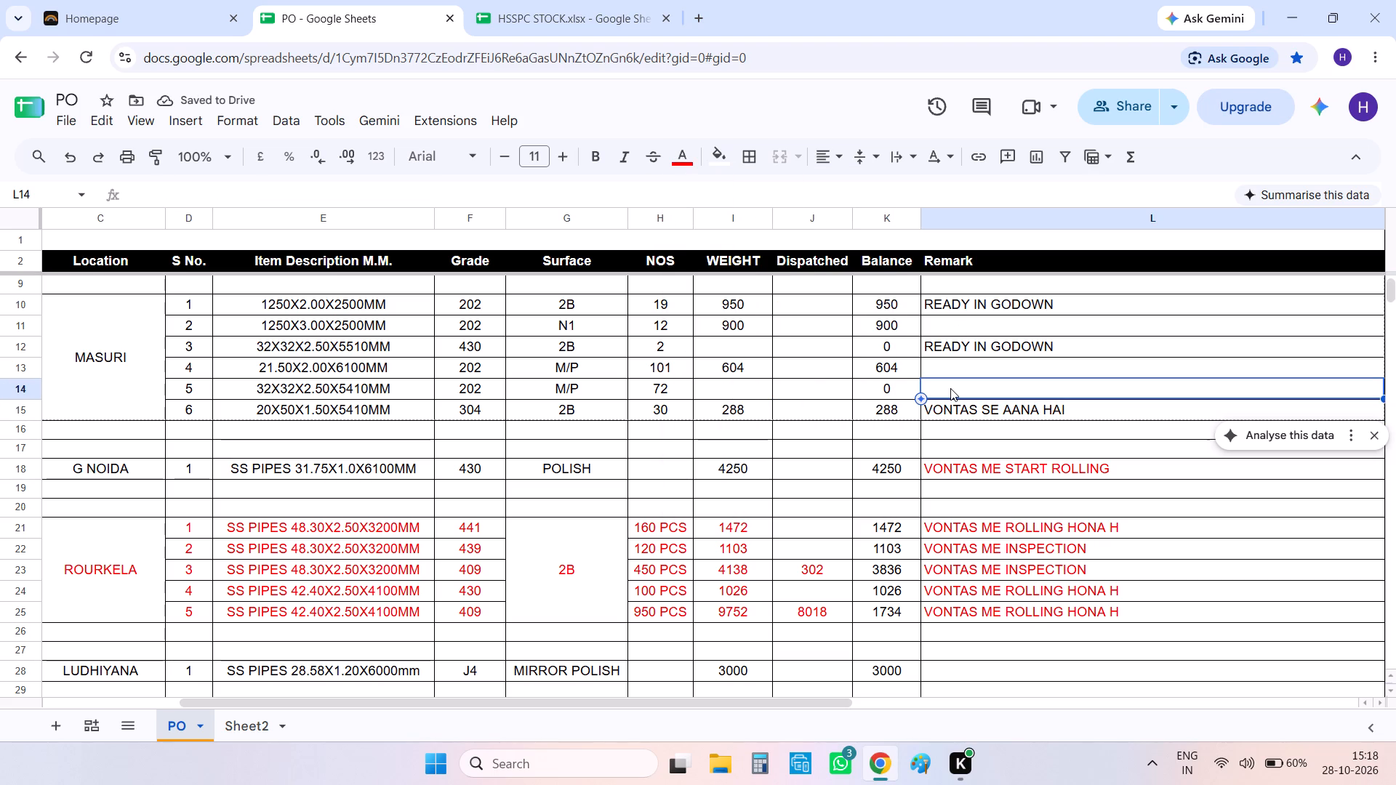
pyautogui.write('READY IN GODOWN')
pyautogui.press('Return')
pyautogui.press('Up')
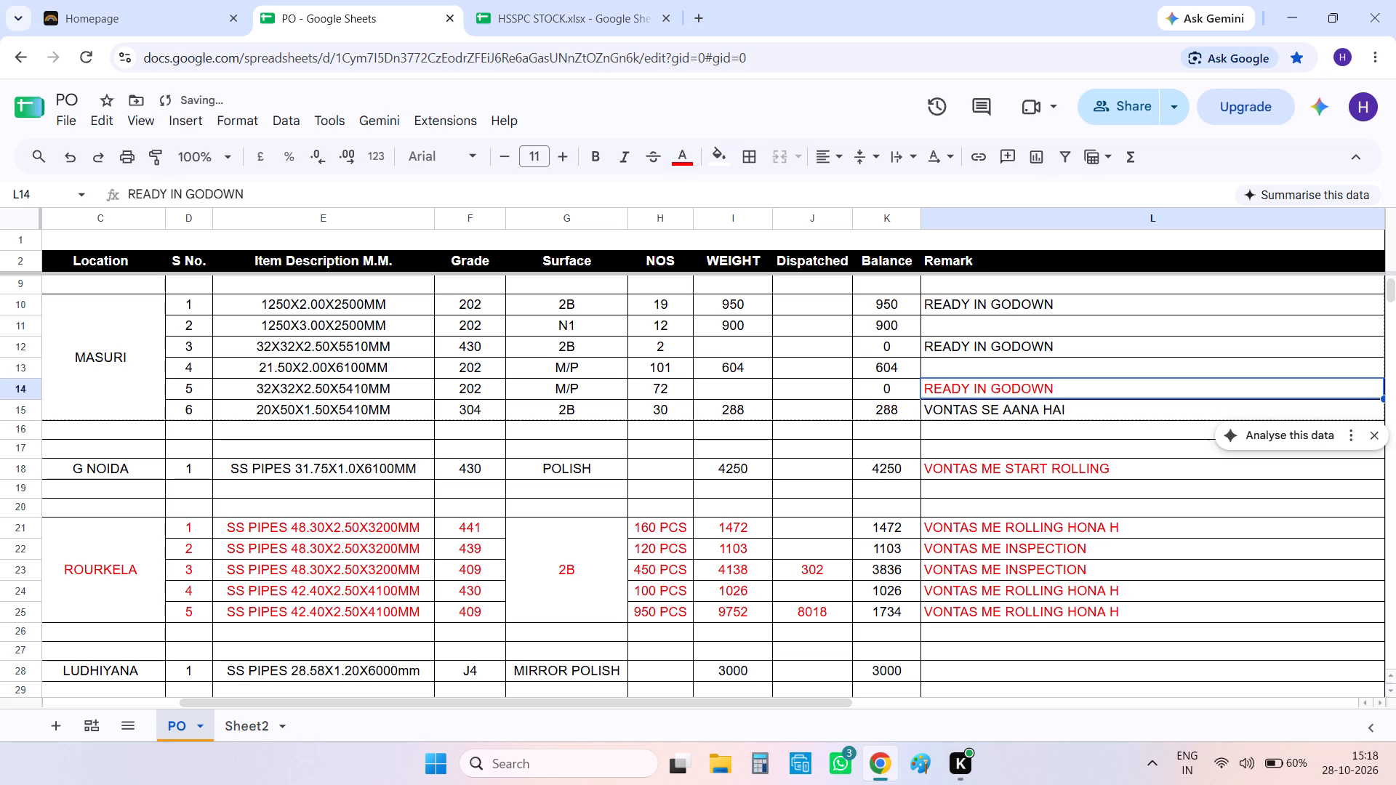
pyautogui.click(680, 166)
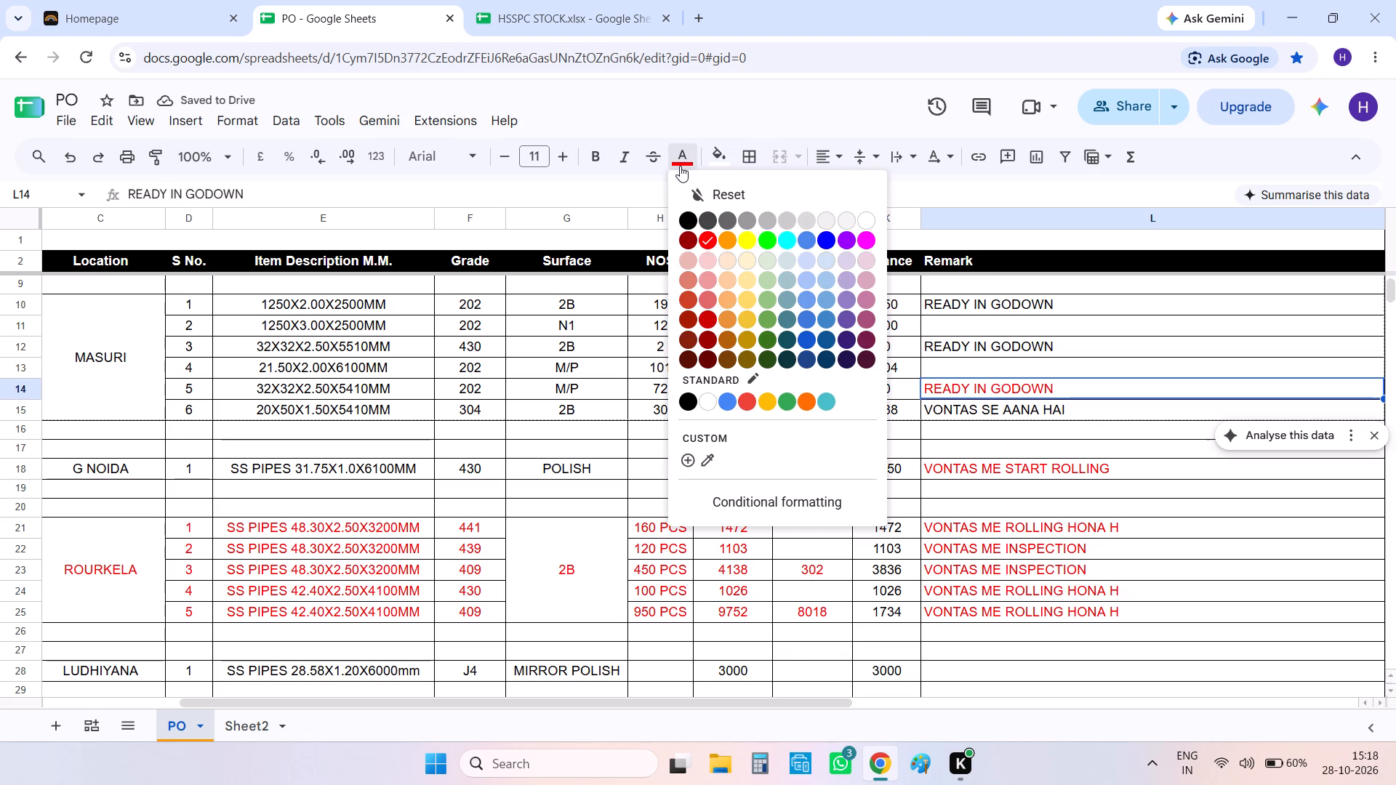
pyautogui.click(686, 228)
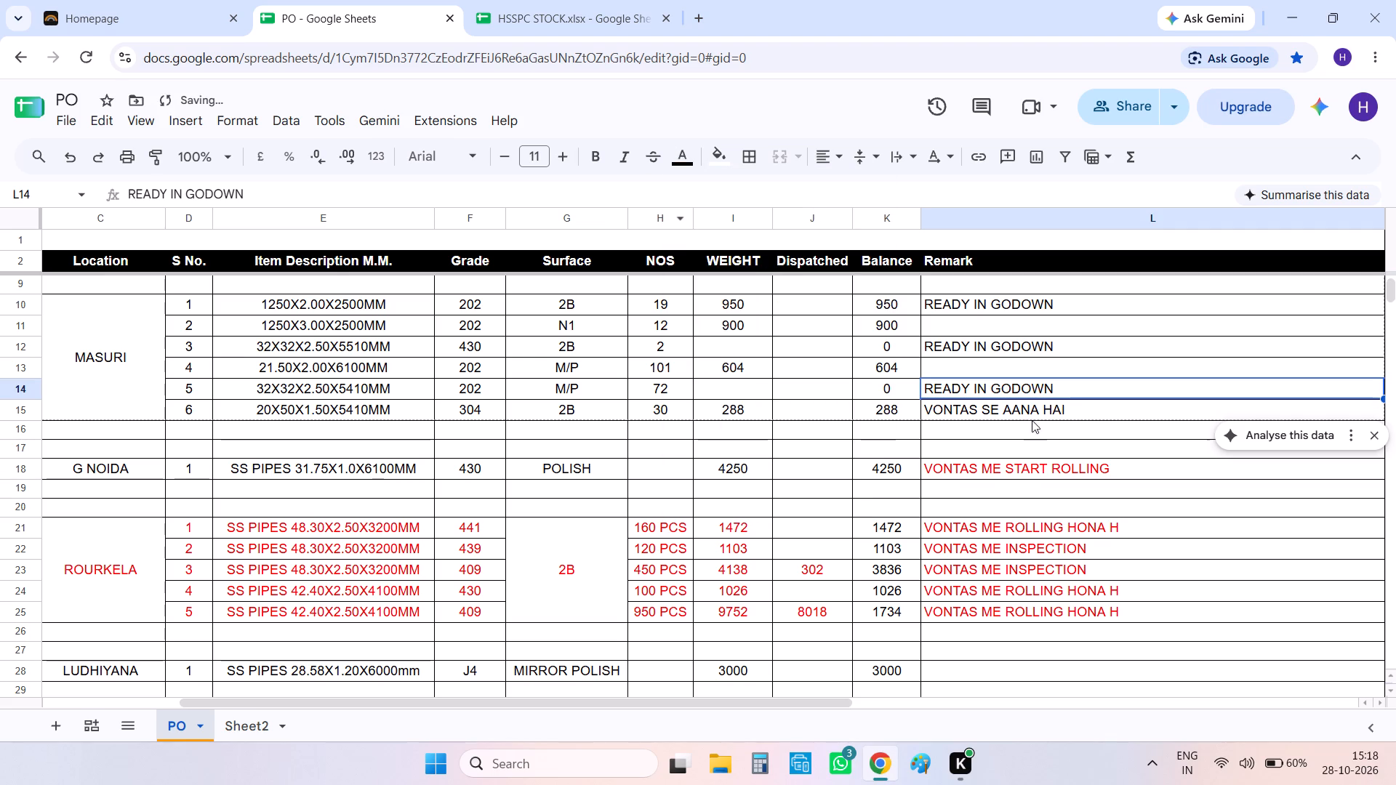
# Search the OD column of the HSSPC STOCK PIPE sheet, from serial 14 downward, for the 21.50 mm pipe ordered by MASURI.
pyautogui.click(965, 363)
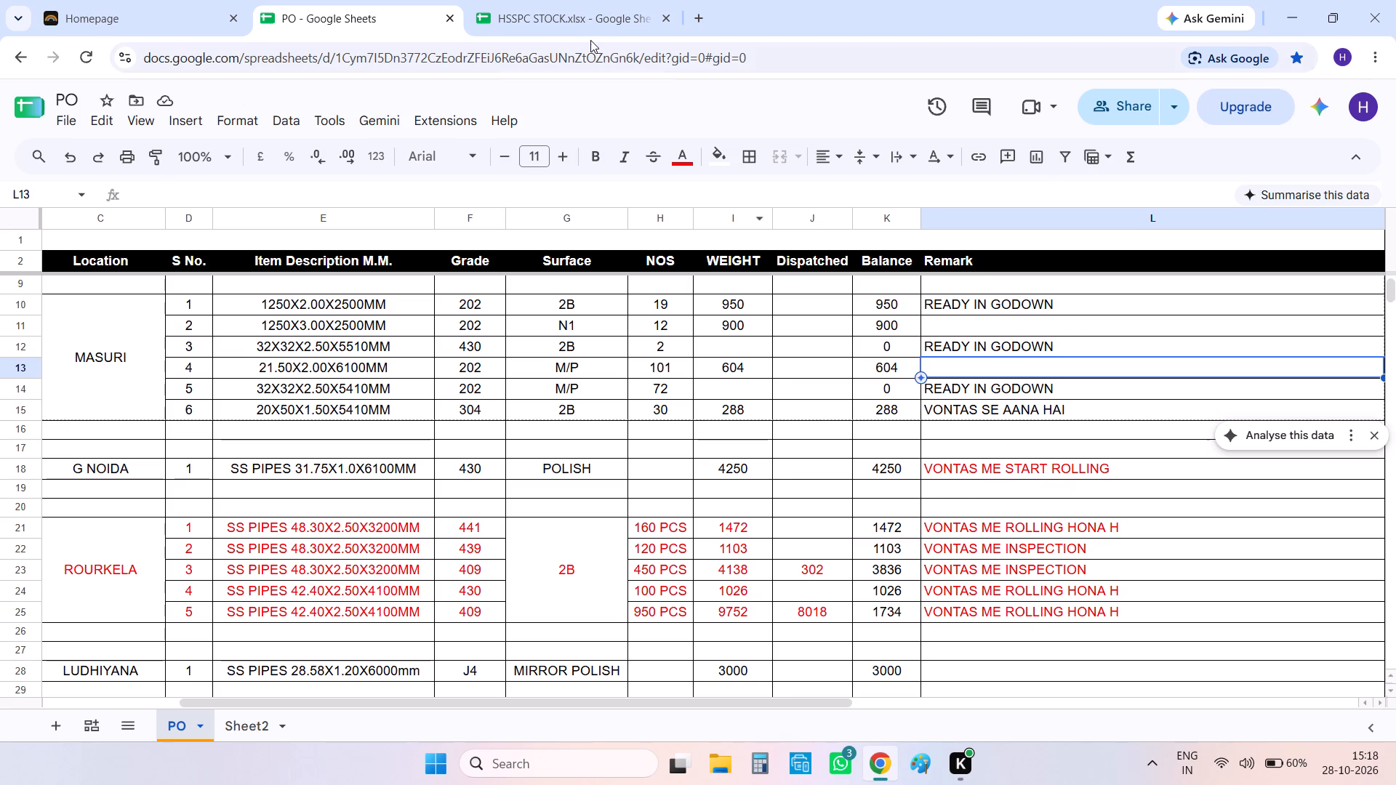
pyautogui.click(597, 0)
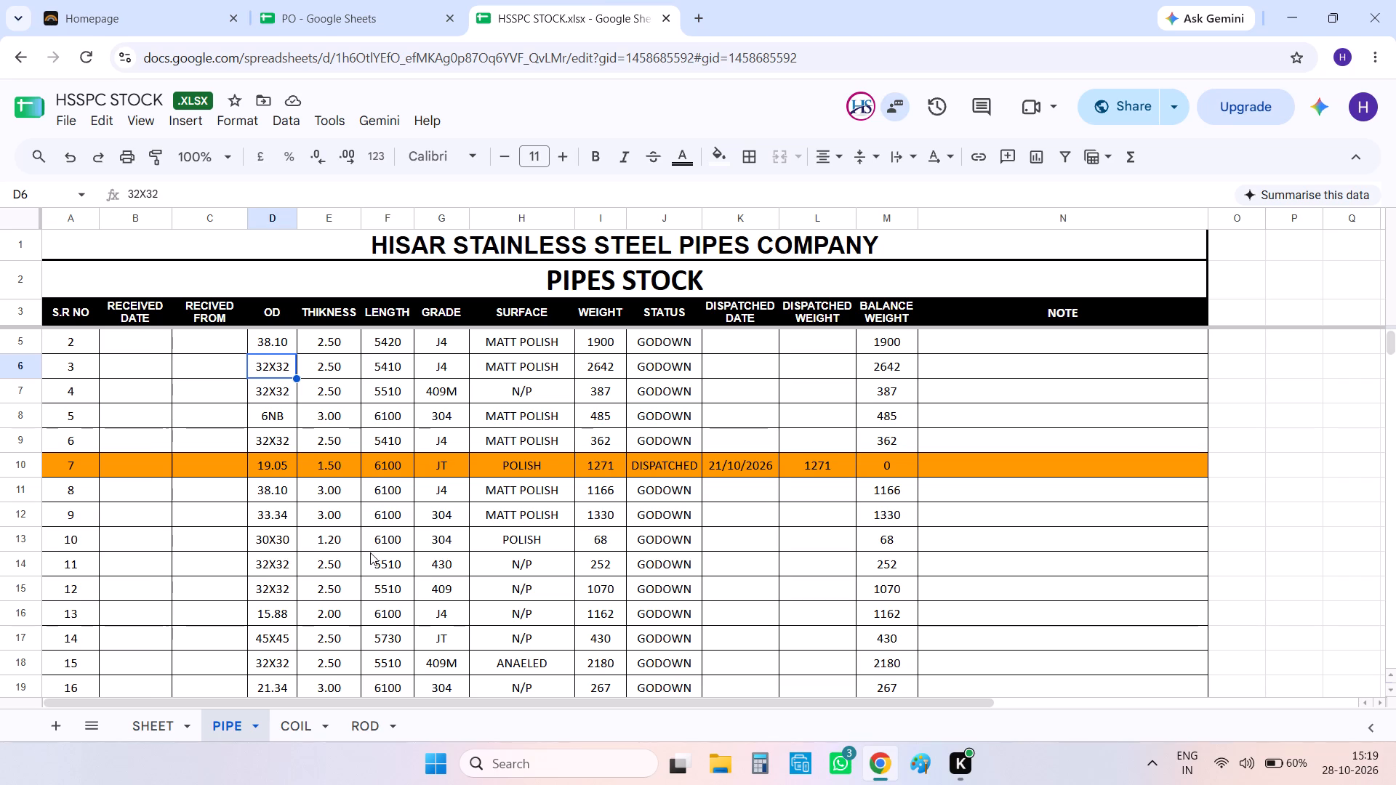
pyautogui.click(273, 631)
pyautogui.press('Down')
pyautogui.press('Down')
pyautogui.press('Down')
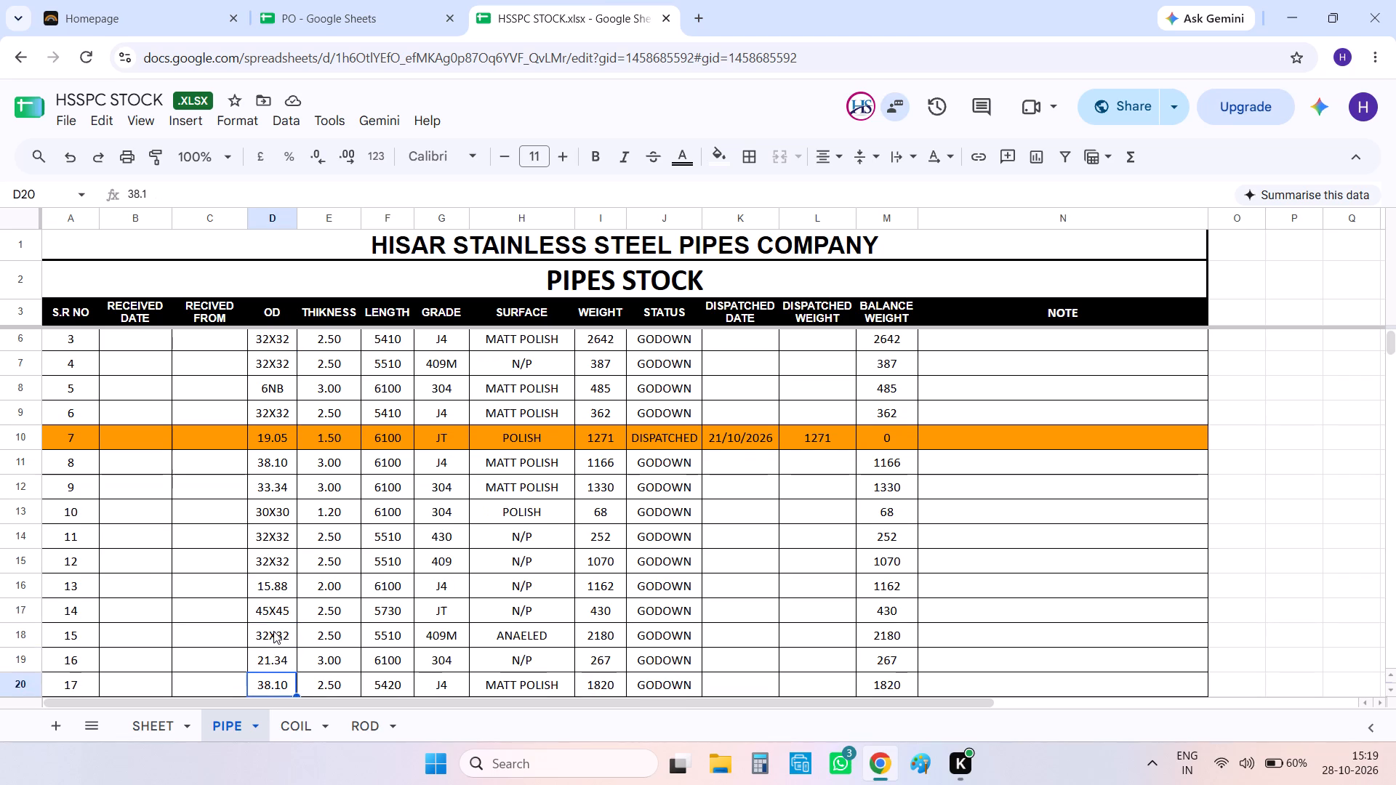
pyautogui.press('Down')
pyautogui.press('Down')
pyautogui.press('Down')
pyautogui.press('Down')
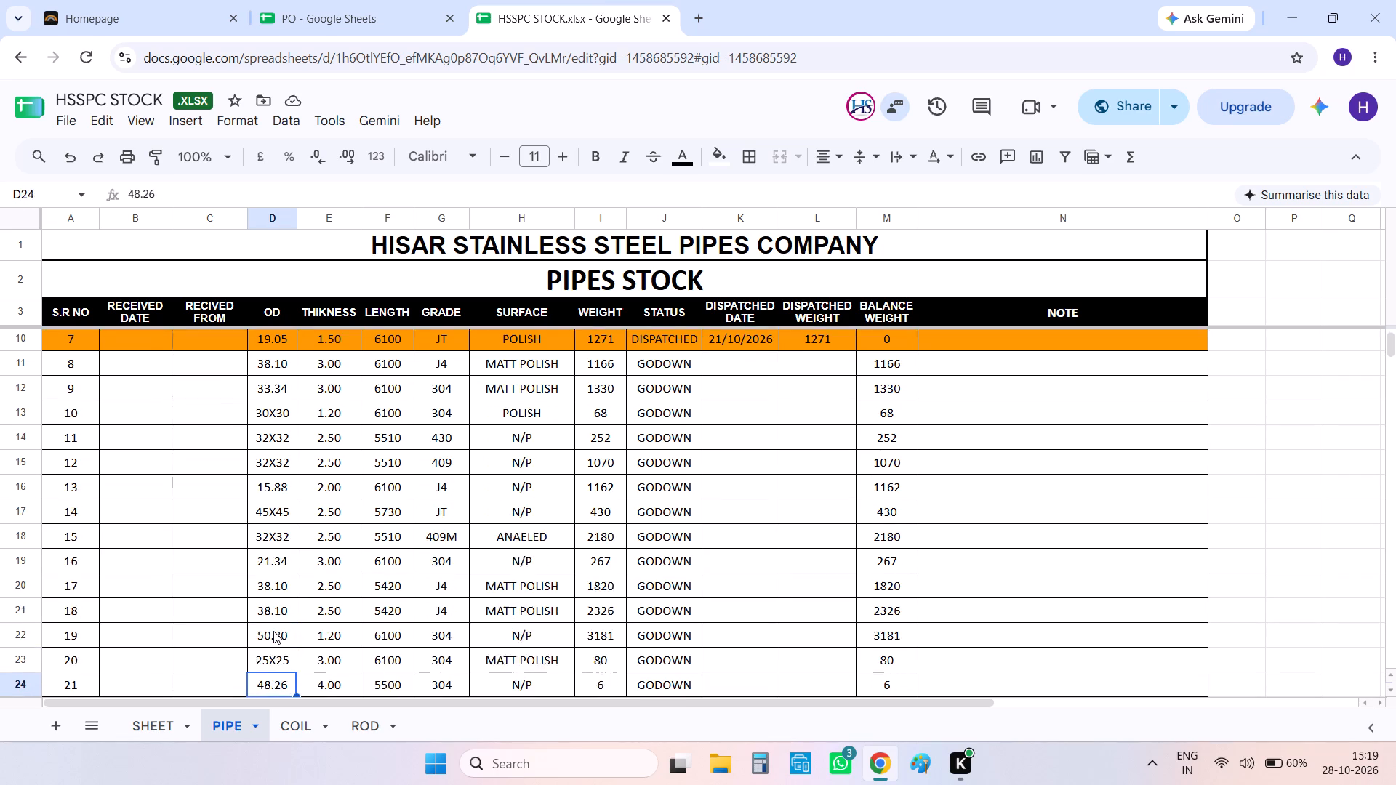
pyautogui.press('Down')
pyautogui.press('Down')
pyautogui.press('Down')
pyautogui.press('Down')
pyautogui.press('Down')
pyautogui.press('Down')
pyautogui.press('Down')
pyautogui.press('Down')
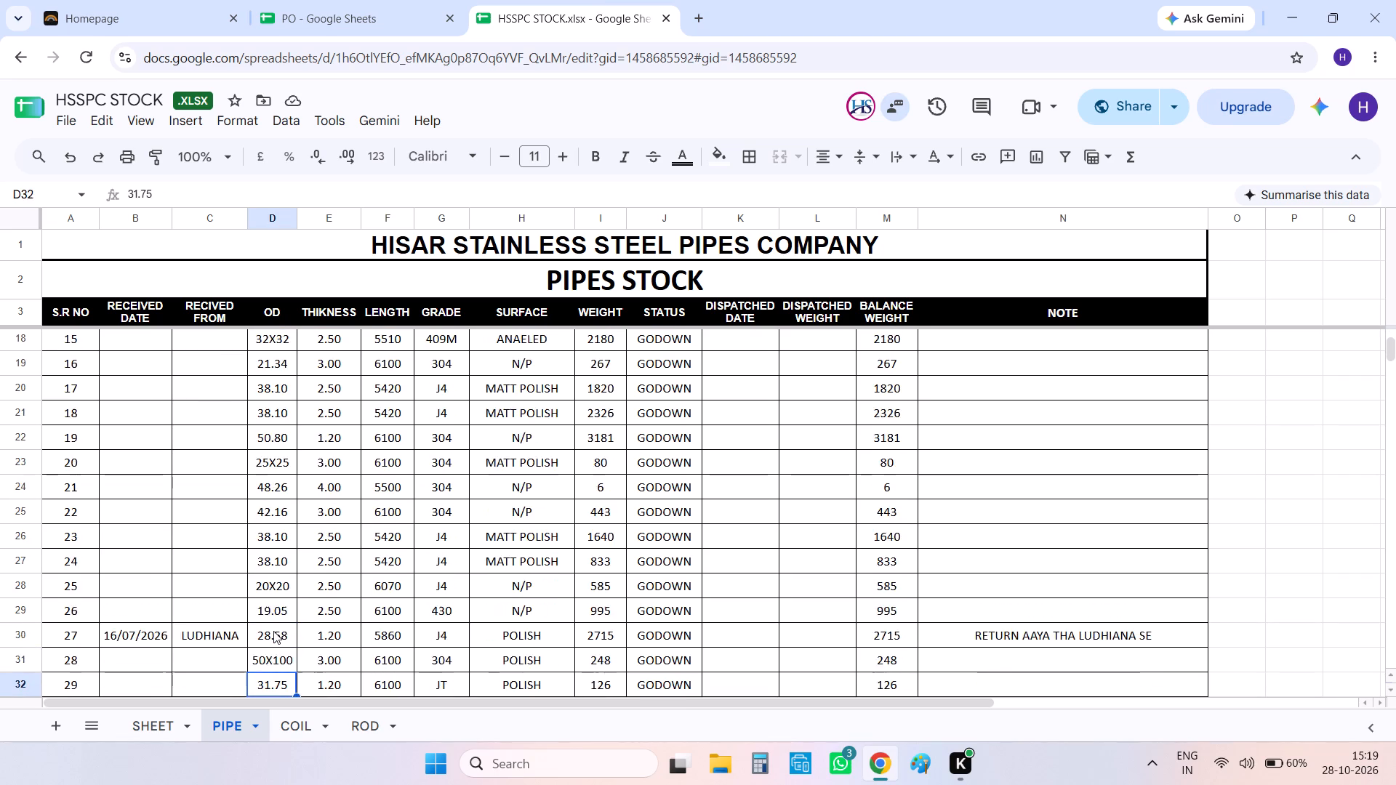
pyautogui.press('Down')
pyautogui.press('Down')
pyautogui.press('Down')
pyautogui.press('Down')
pyautogui.press('Down')
pyautogui.press('Down')
pyautogui.press('Down')
pyautogui.press('Down')
pyautogui.press('Down')
pyautogui.press('Down')
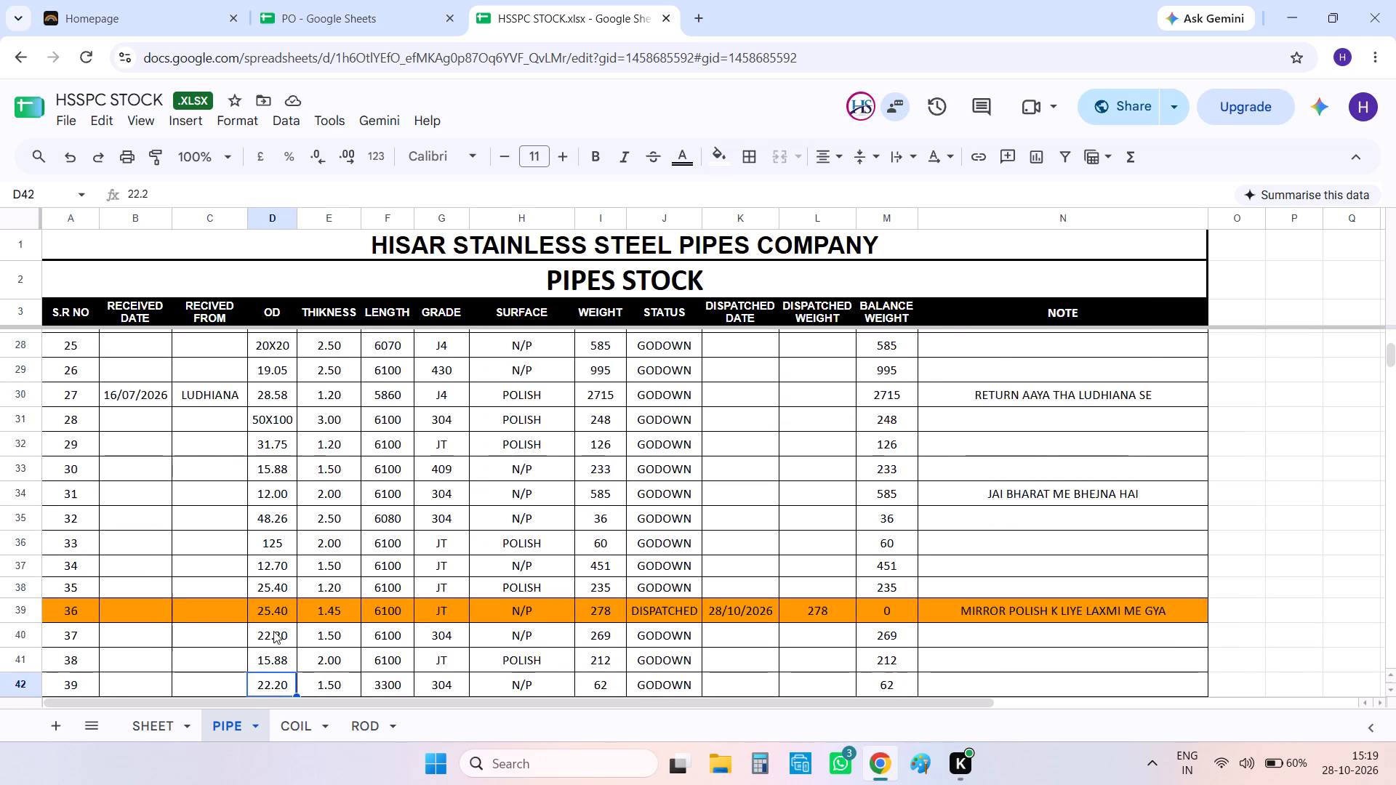
pyautogui.press('Down')
pyautogui.press('Down')
pyautogui.press('Down')
pyautogui.press('Down')
pyautogui.press('Down')
pyautogui.press('Down')
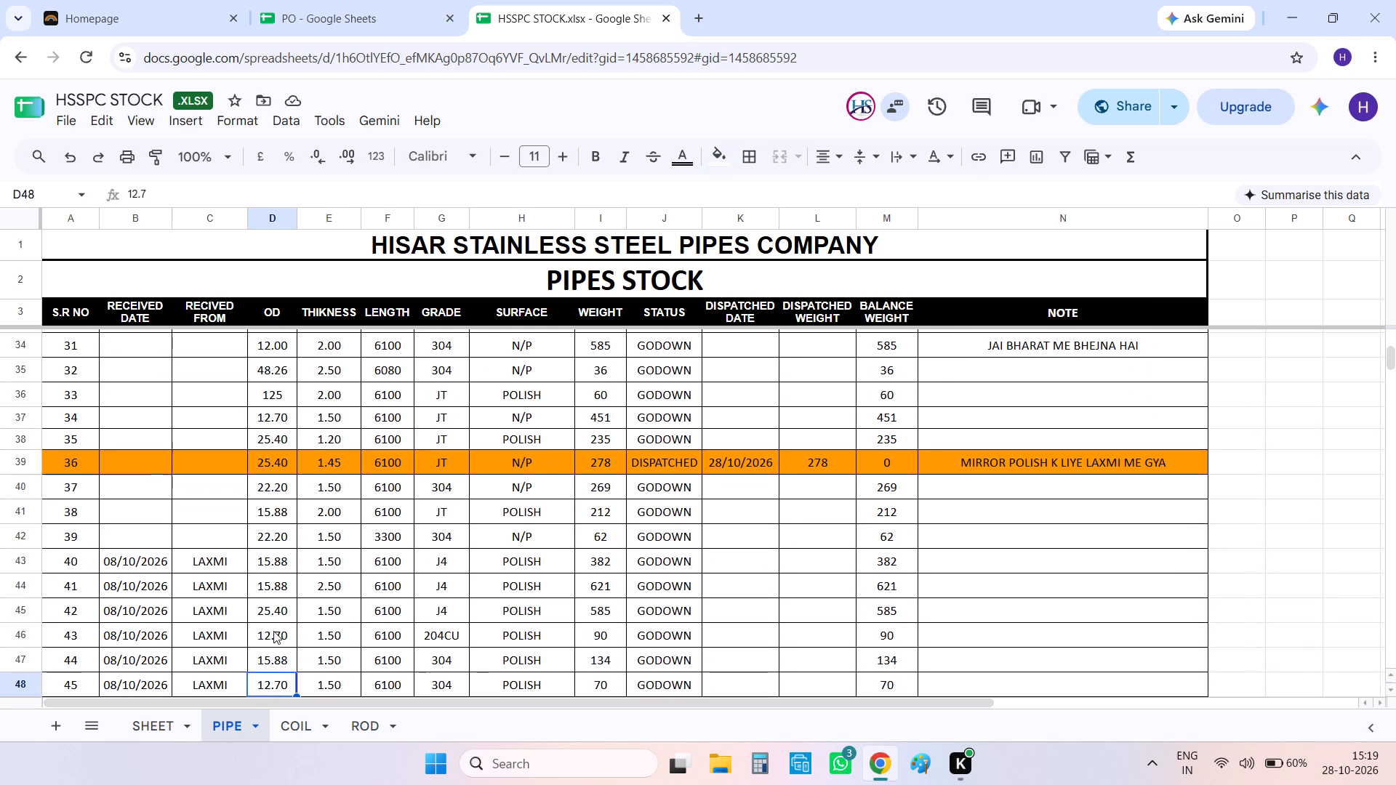
pyautogui.press('Down')
pyautogui.press('Down')
pyautogui.press('Down')
pyautogui.press('Down')
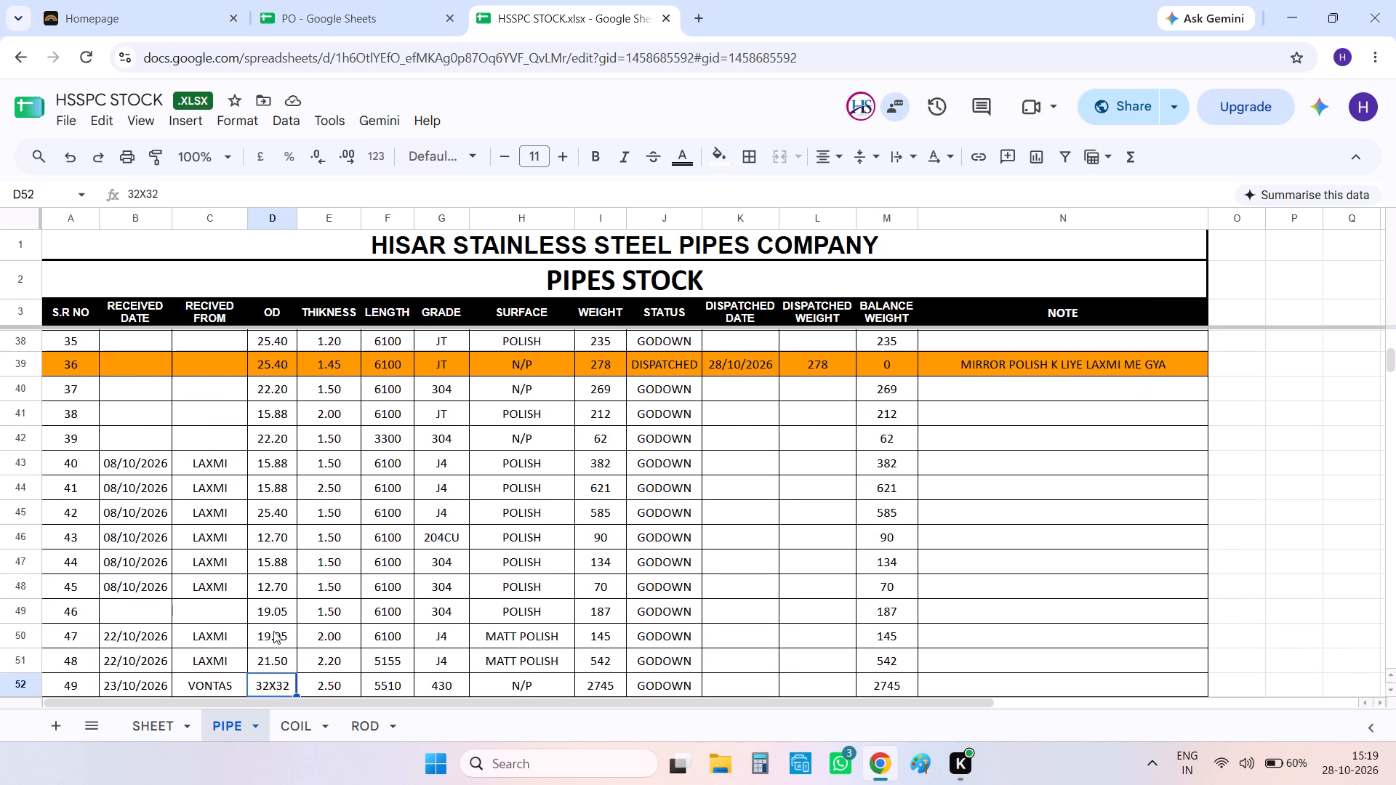
pyautogui.press('Up')
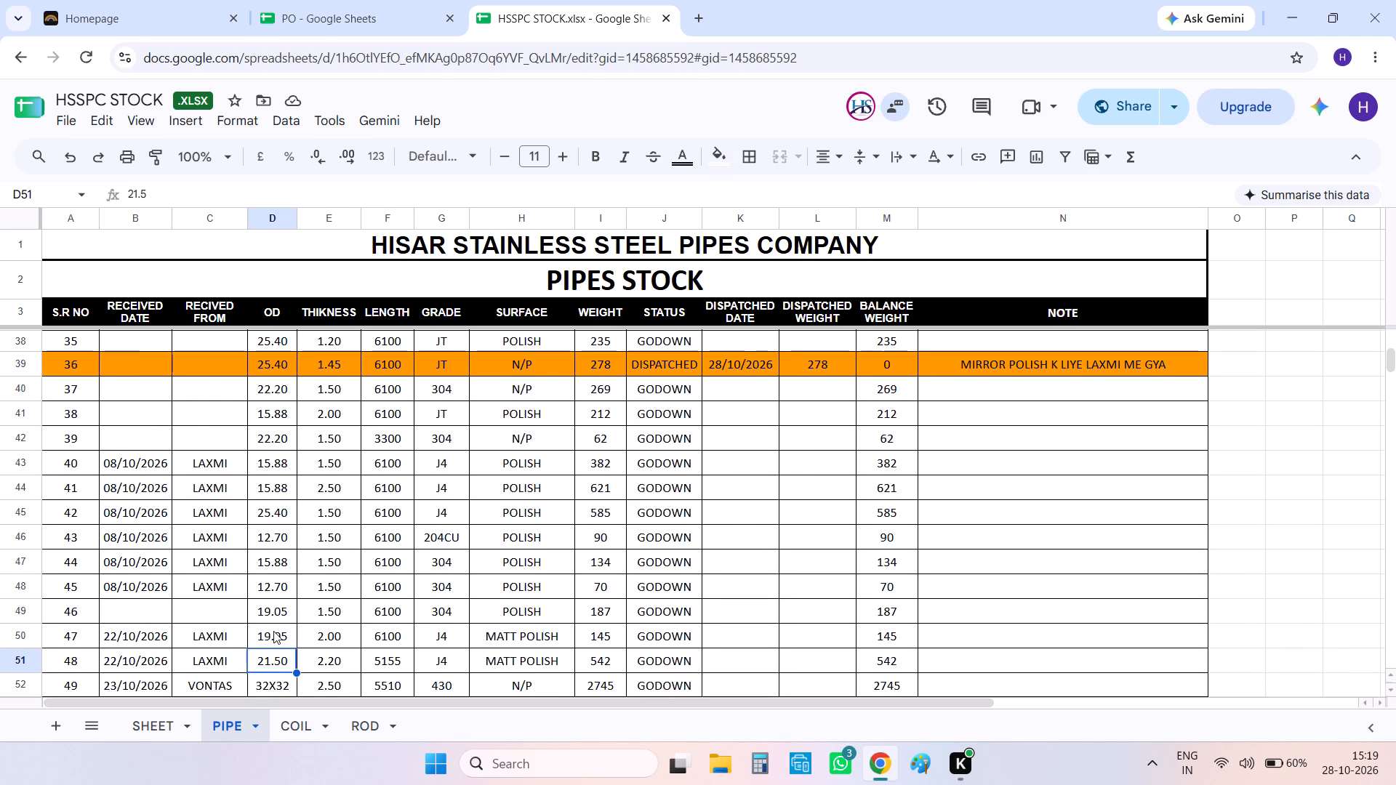
# In the PO sheet, enter the remark READY IN GODOWN for MASURI item 21.50X2.00X6100MM and colour its text black.
pyautogui.click(315, 25)
pyautogui.write('REA')
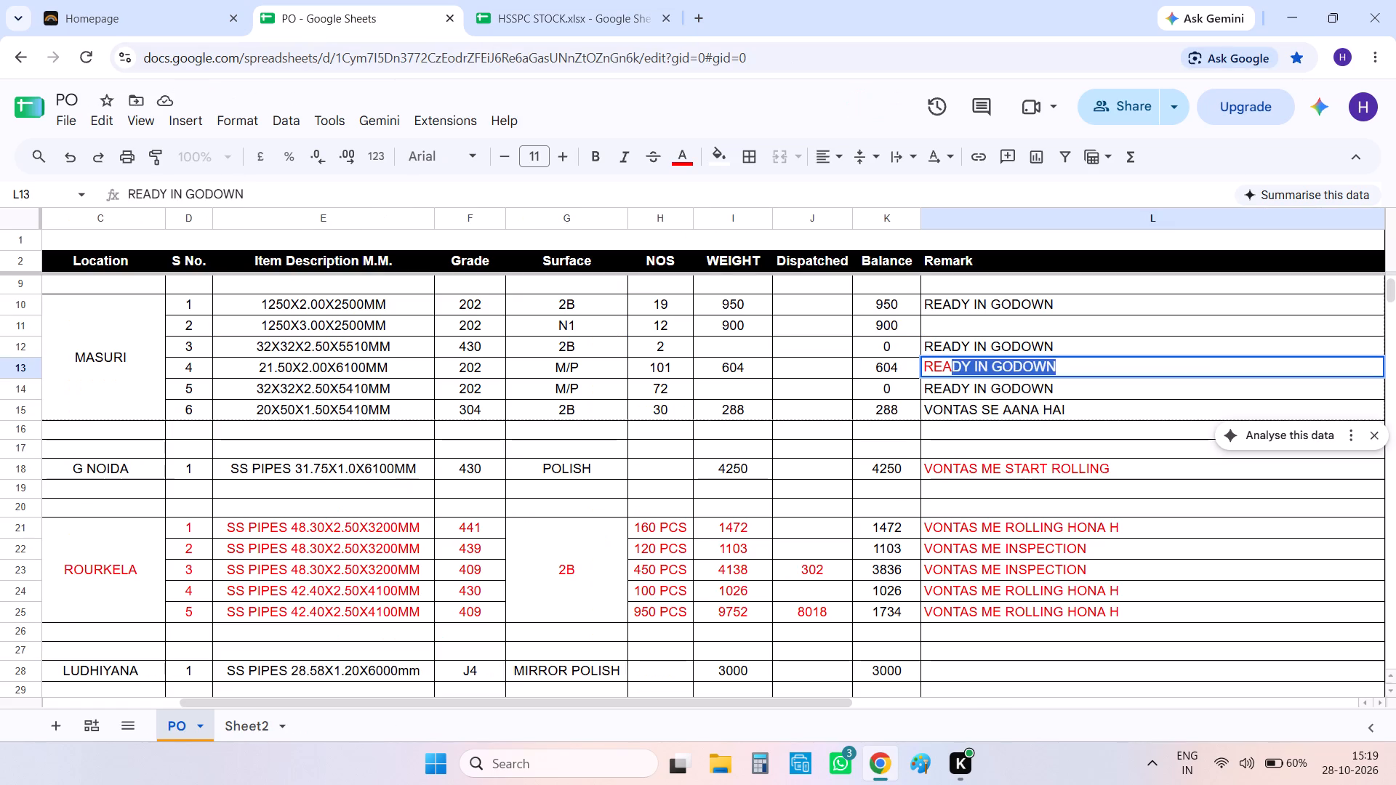
pyautogui.press('Down')
pyautogui.press('Up')
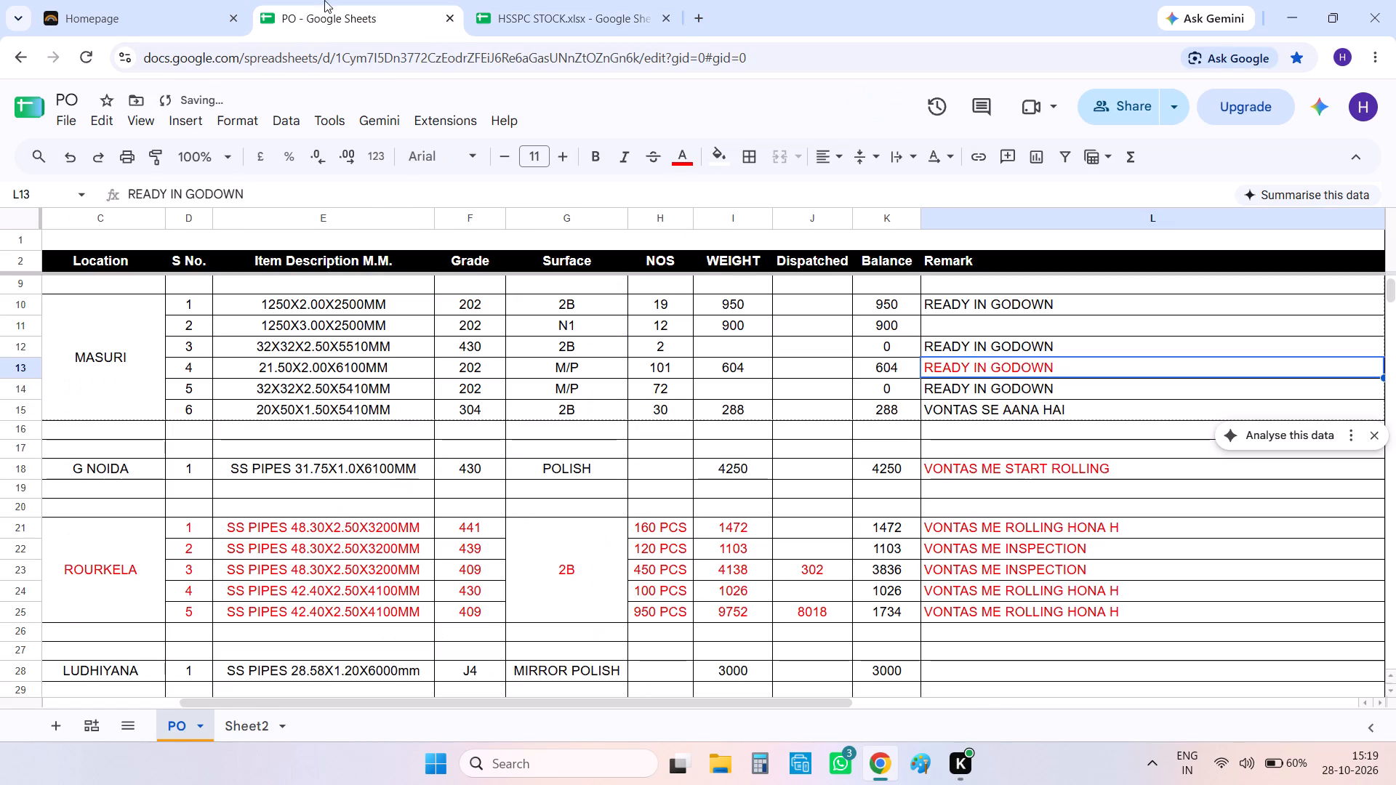
pyautogui.click(670, 151)
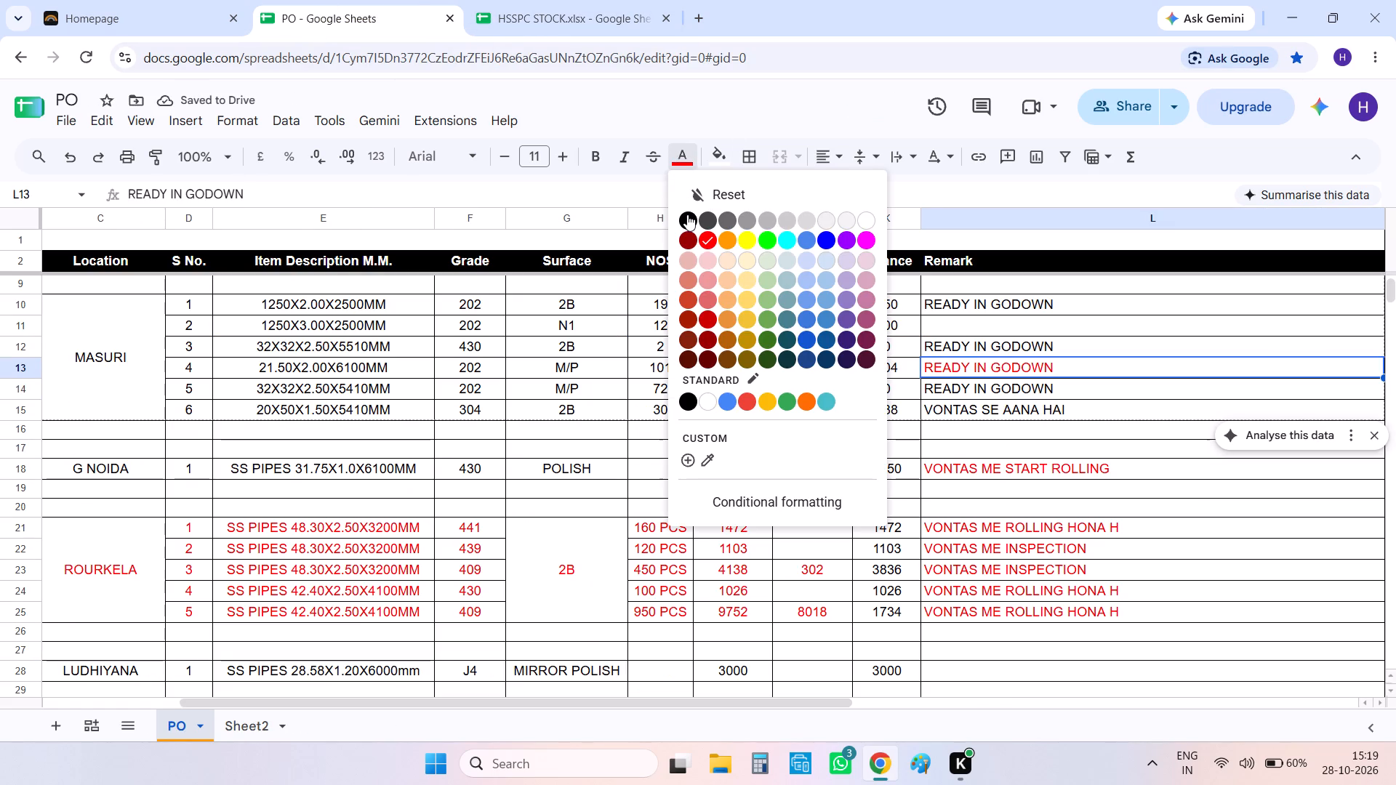
pyautogui.click(687, 214)
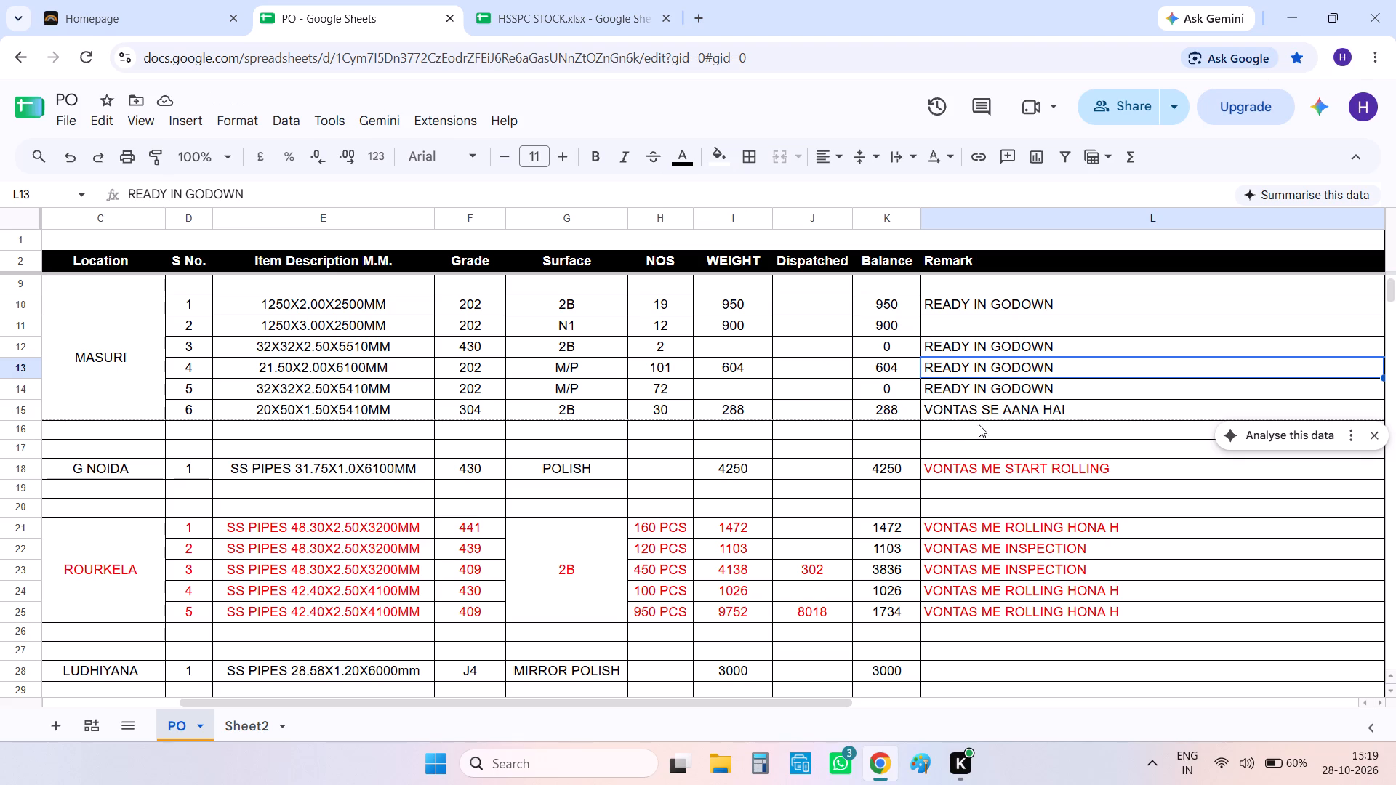
# Enter the remark JCB ME ORDER LAGANA HAI for MASURI item 1250X3.00X2500MM.
pyautogui.click(957, 414)
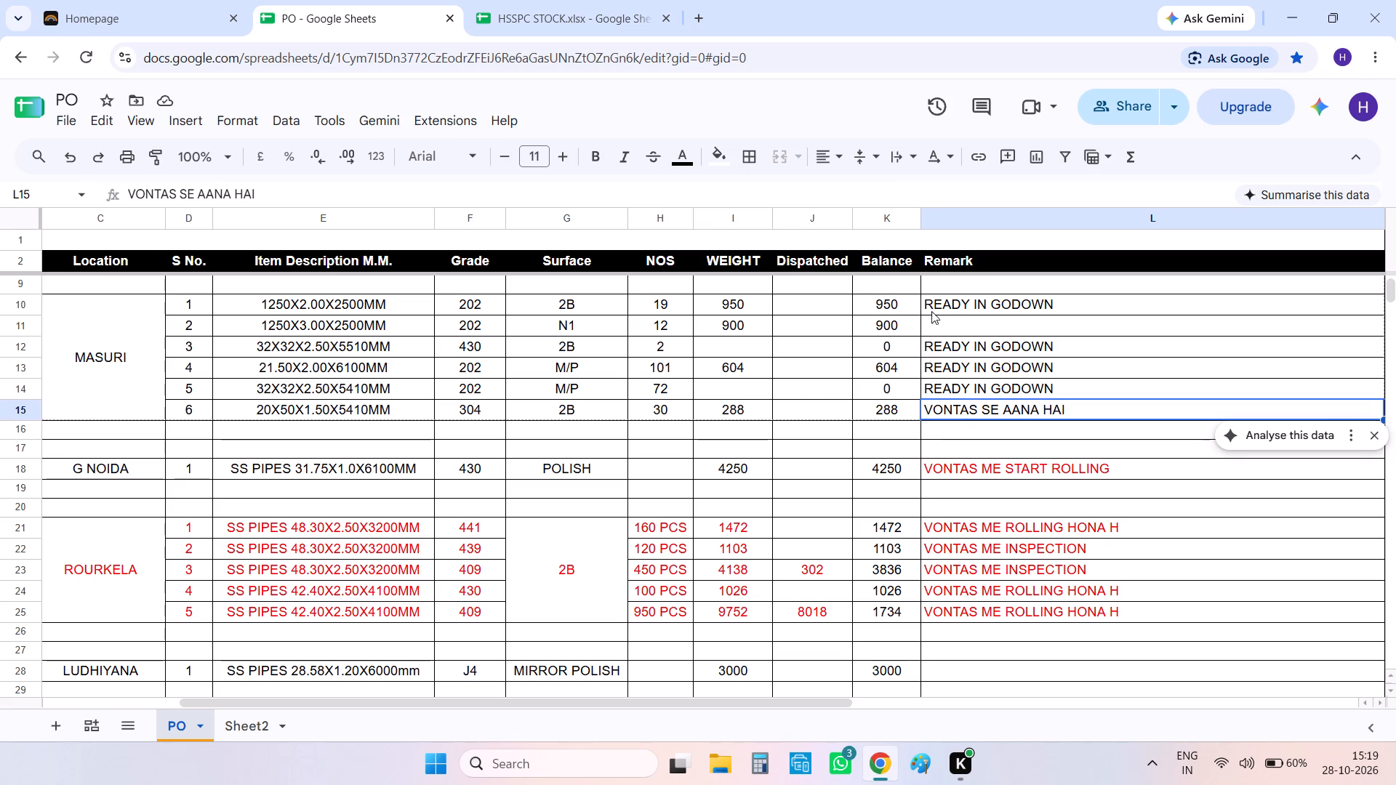
pyautogui.click(942, 326)
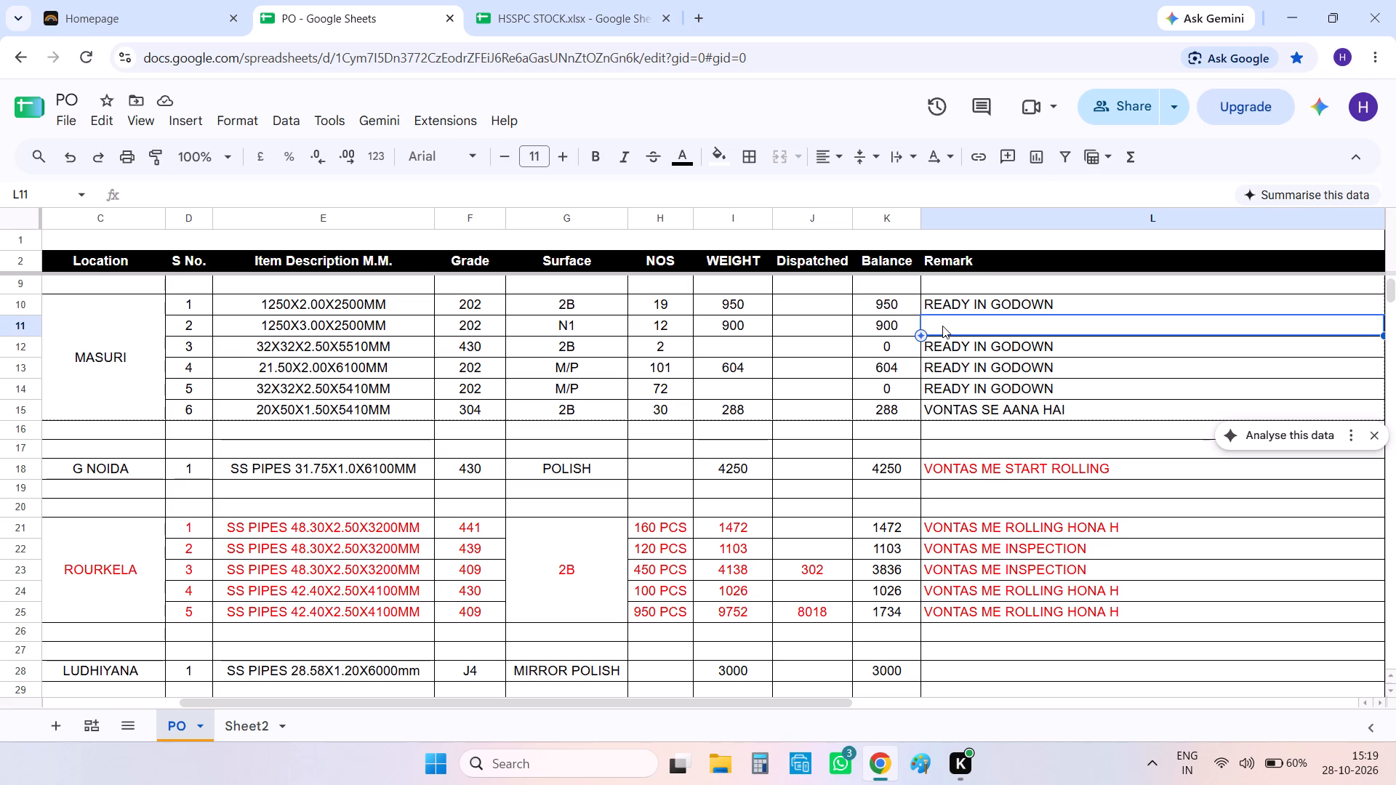
pyautogui.write('JCB ME ORDER LAGANA HAI')
pyautogui.press('Return')
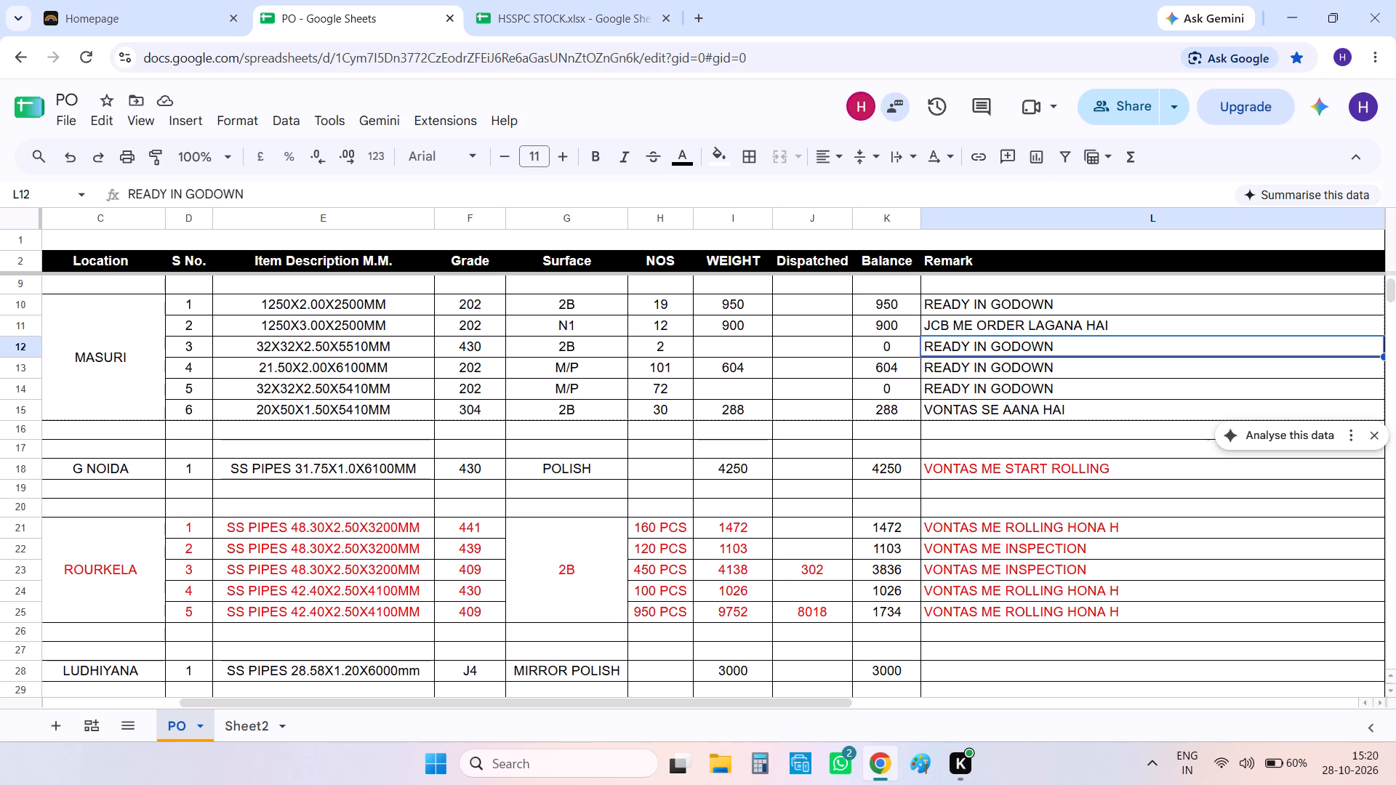
# Switch to the HSSPC STOCK file's SHEET stock and examine the thickness column from serial 17 down to the latest entries.
pyautogui.click(614, 23)
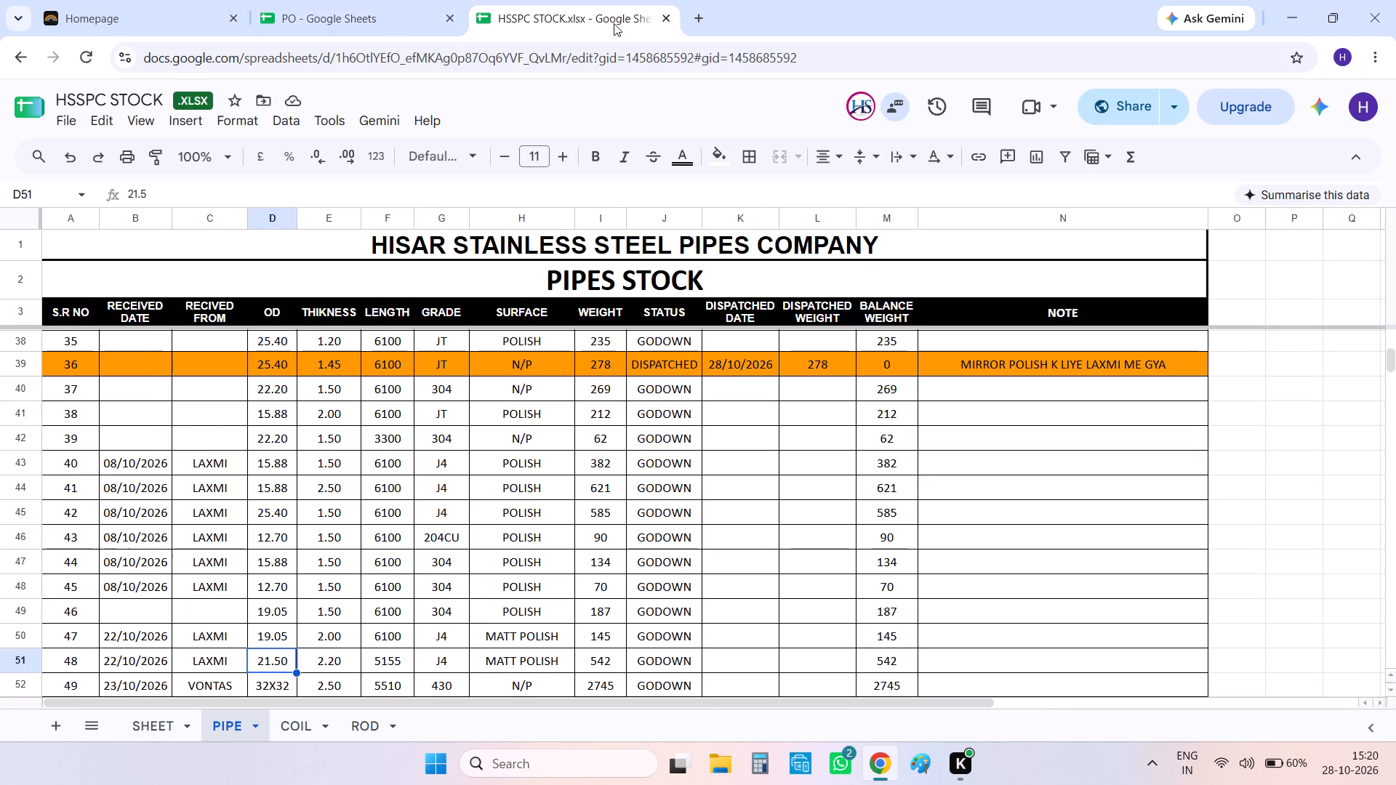
pyautogui.click(154, 717)
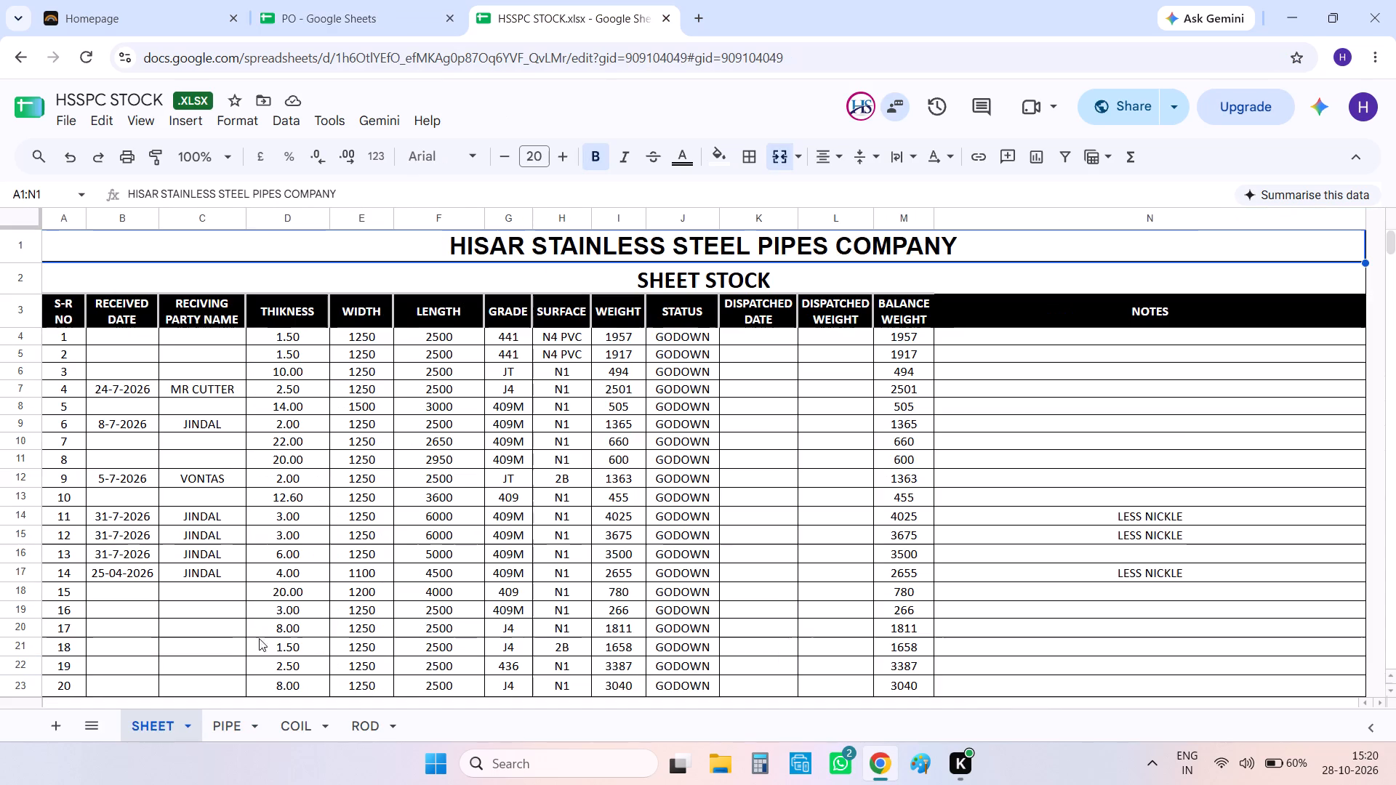
pyautogui.click(308, 634)
pyautogui.press('Down')
pyautogui.press('Down')
pyautogui.press('Down')
pyautogui.press('Down')
pyautogui.press('Down')
pyautogui.press('Down')
pyautogui.press('Down')
pyautogui.press('Down')
pyautogui.press('Down')
pyautogui.press('Down')
pyautogui.press('Down')
pyautogui.press('Down')
pyautogui.press('Down')
pyautogui.press('Down')
pyautogui.press('Down')
pyautogui.press('Down')
pyautogui.press('Down')
pyautogui.press('Down')
pyautogui.press('Down')
pyautogui.press('Down')
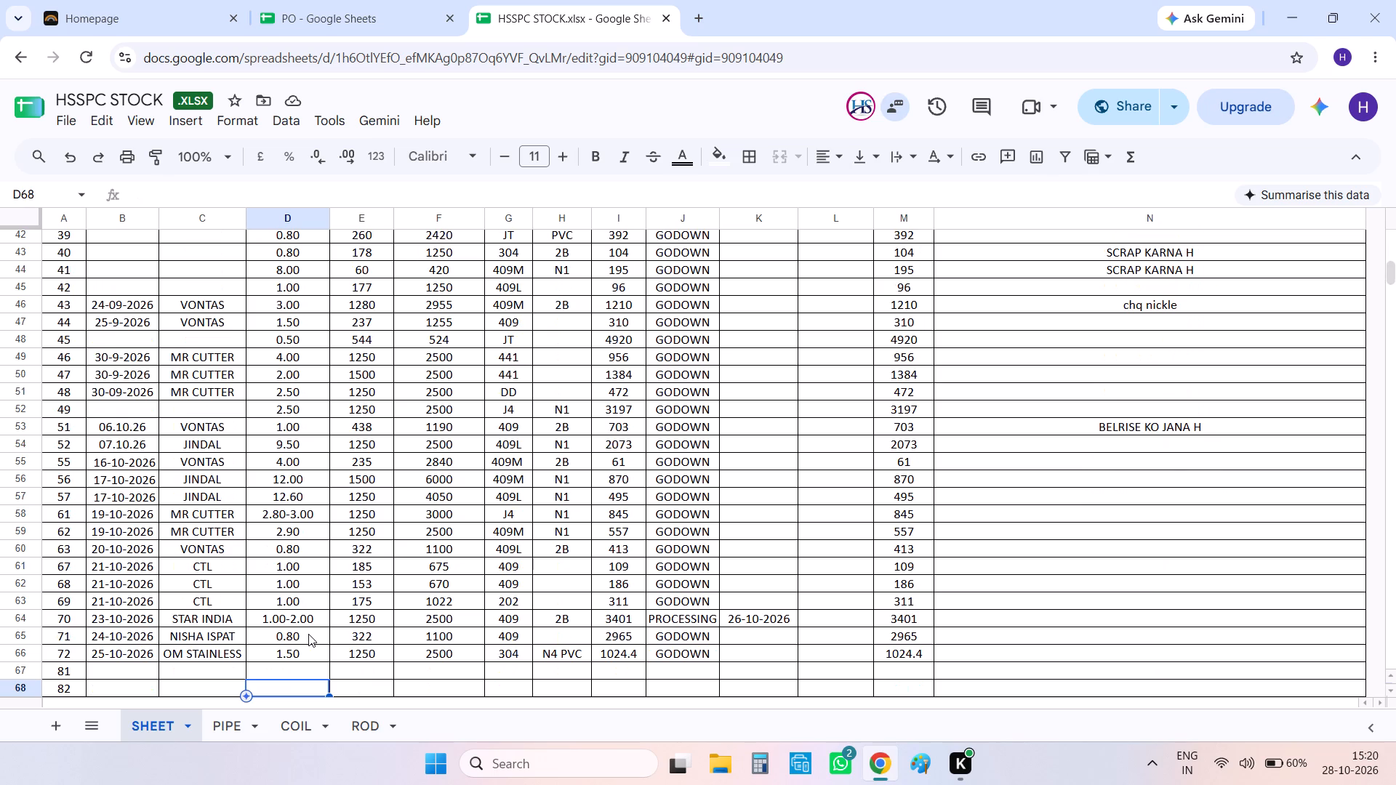
pyautogui.press('Down')
pyautogui.press('Up')
pyautogui.press('Up')
pyautogui.press('Up')
pyautogui.press('Up')
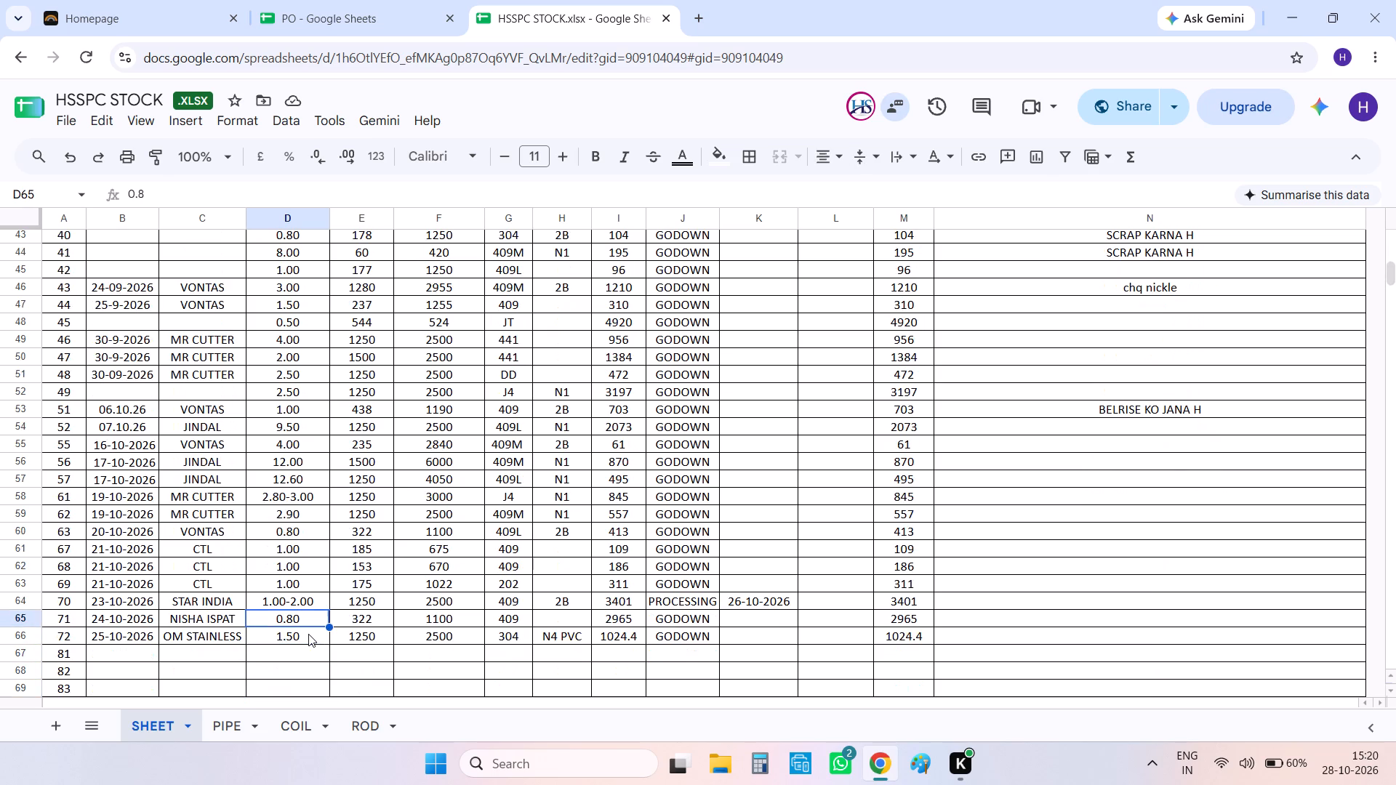
pyautogui.press('Down')
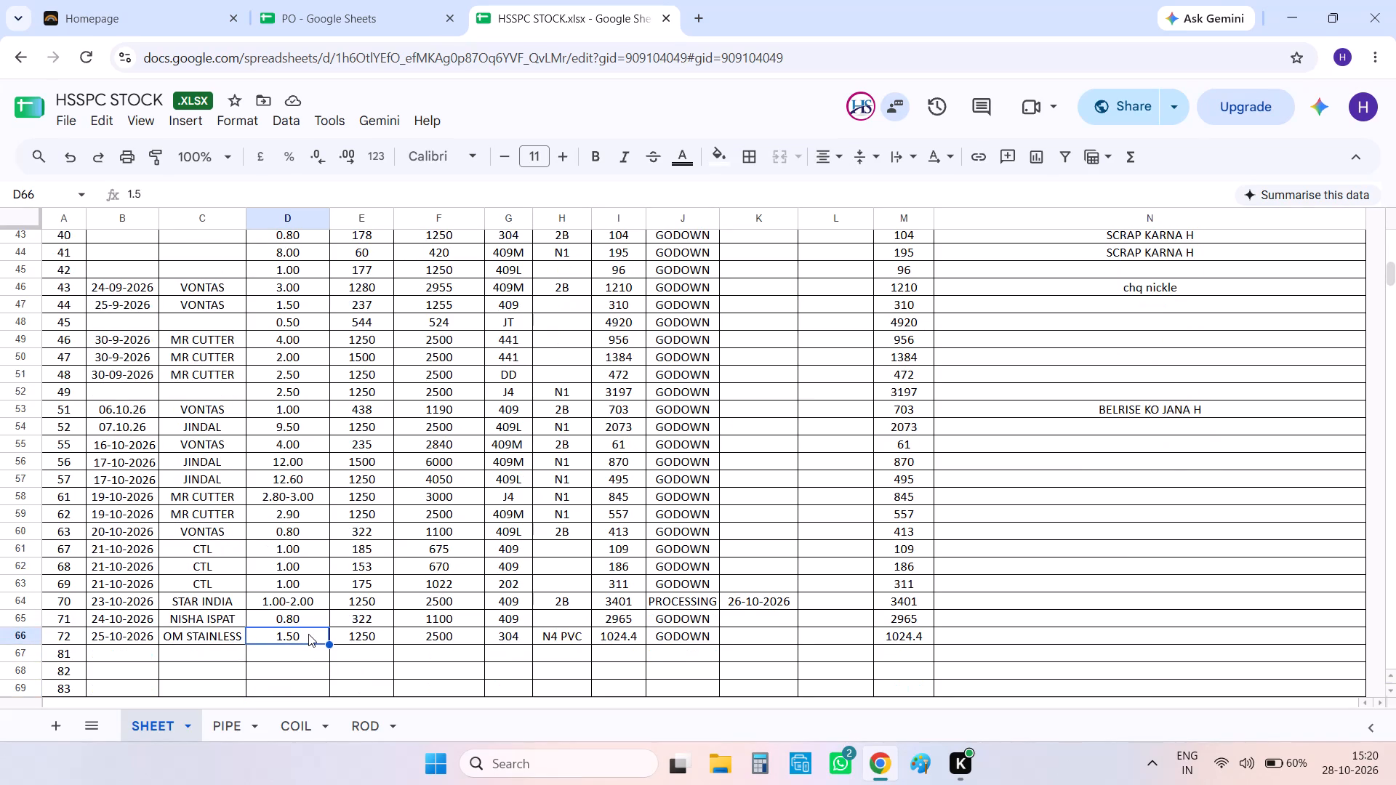
pyautogui.press('Up')
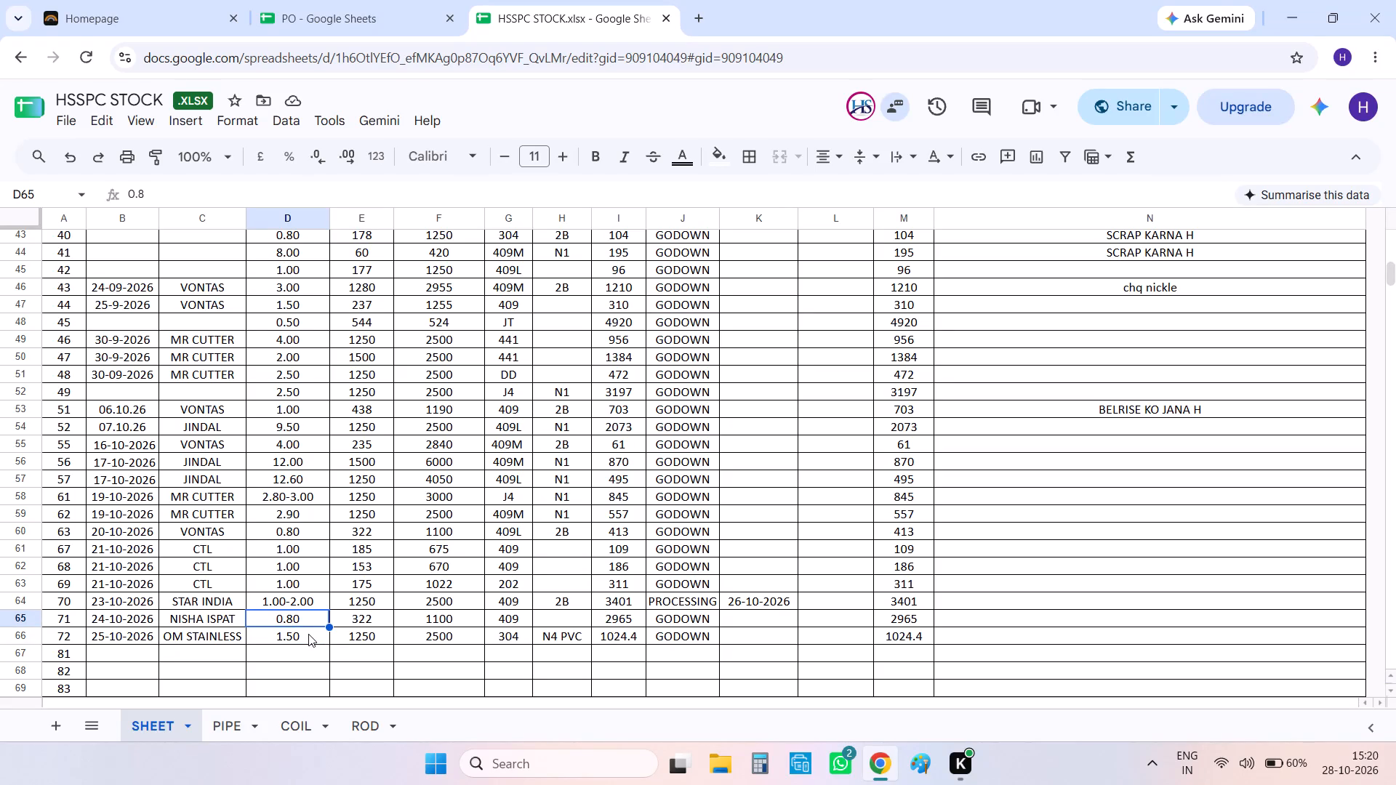
# Clear the dispatched date of the STAR INDIA sheet entry at serial 70.
pyautogui.press('Right')
pyautogui.press('Right')
pyautogui.press('Right')
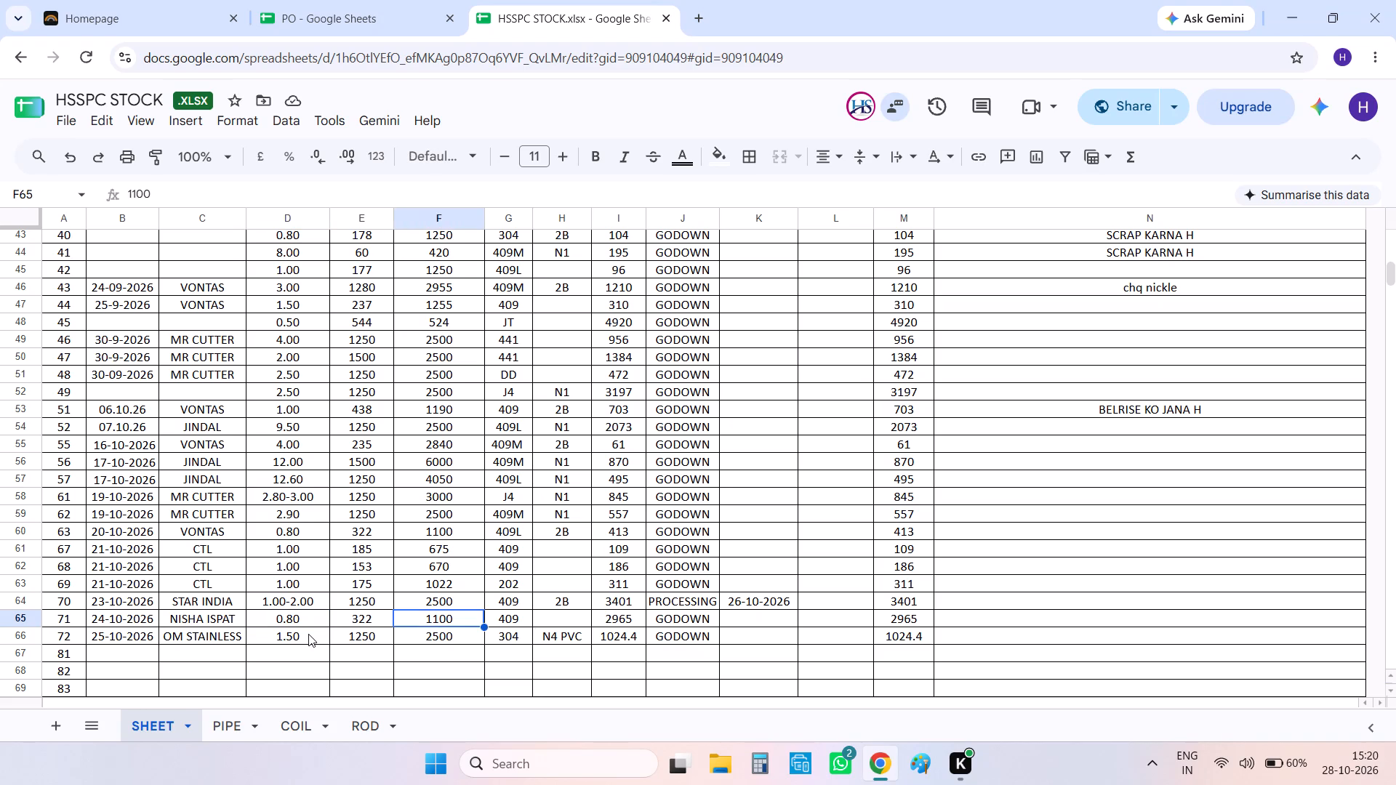
pyautogui.press('Right')
pyautogui.press('Right')
pyautogui.press('Right')
pyautogui.press('Right')
pyautogui.press('Up')
pyautogui.press('Delete')
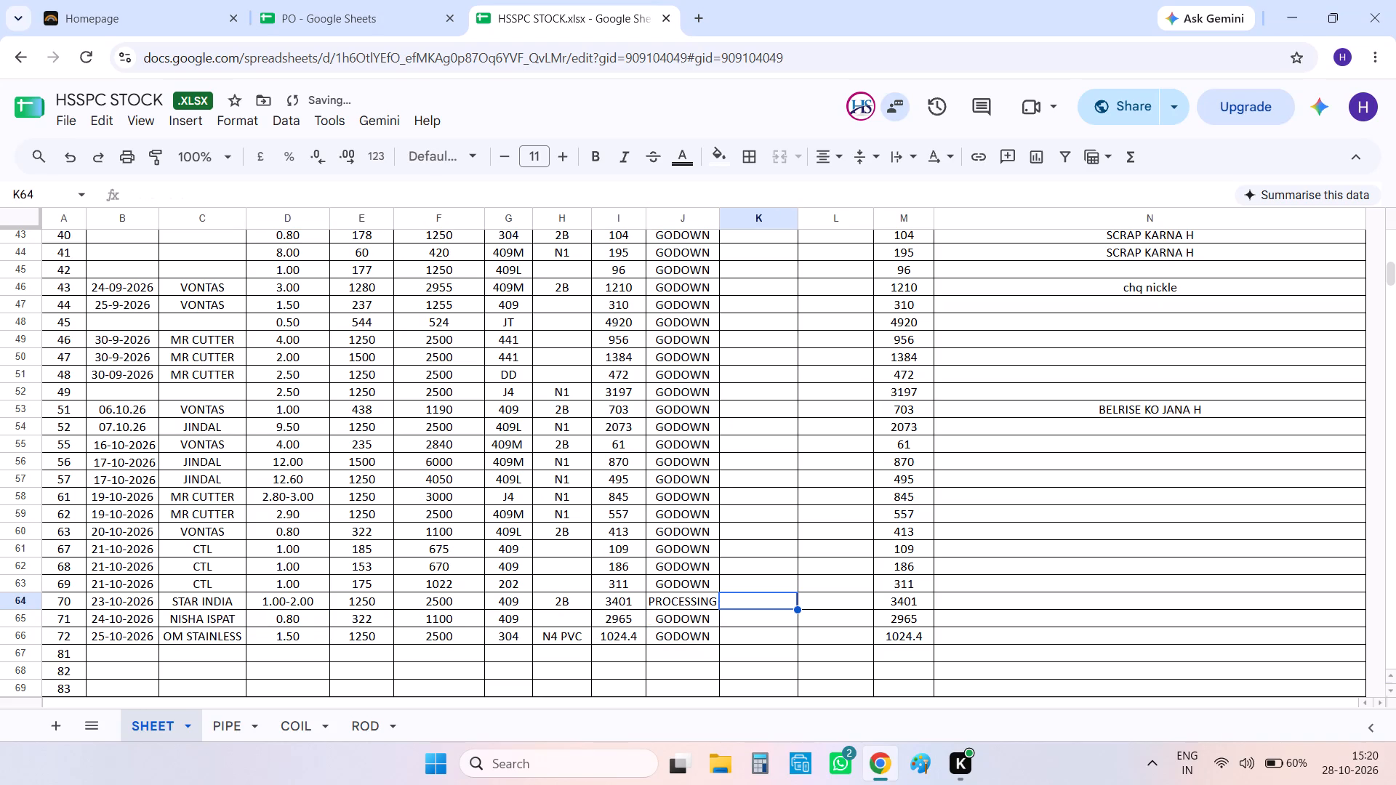
pyautogui.press('Down')
pyautogui.press('Down')
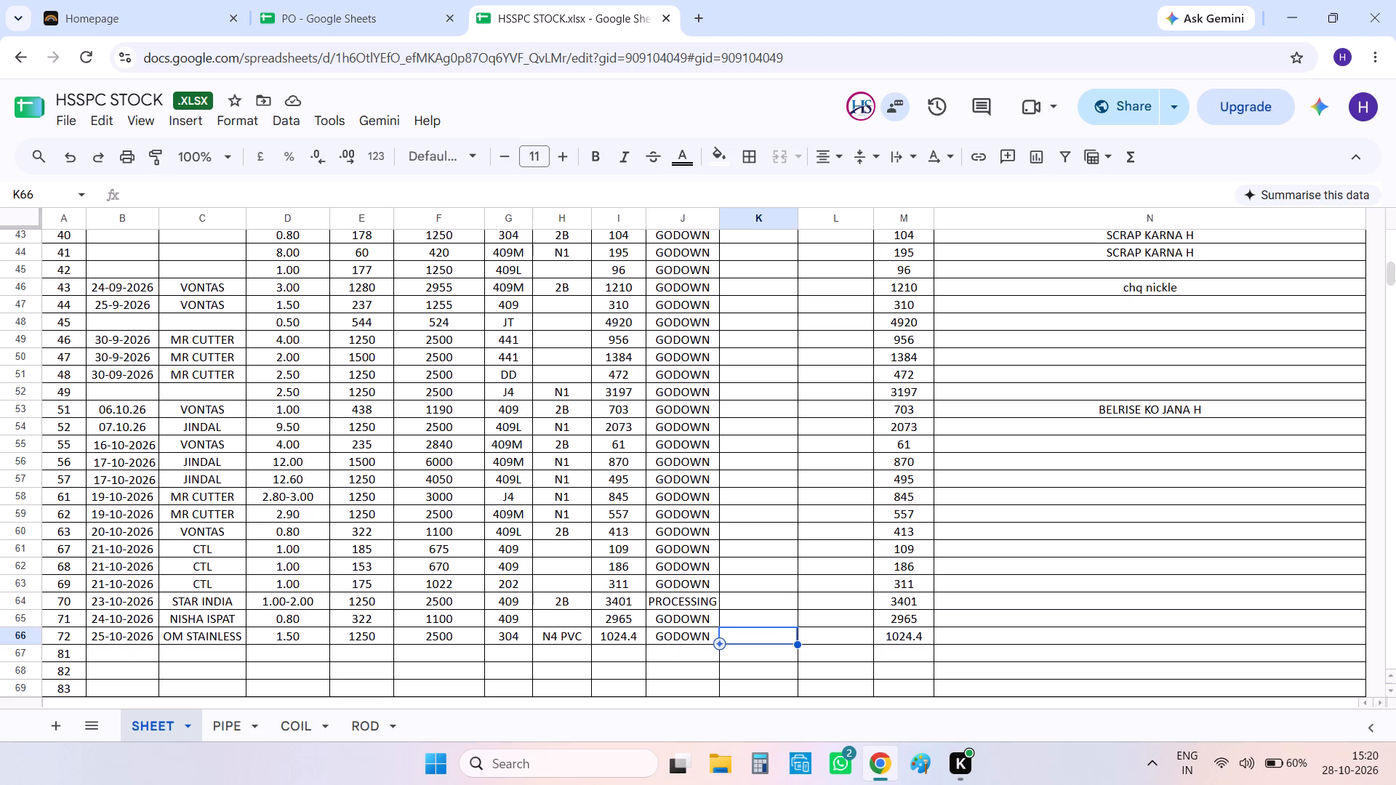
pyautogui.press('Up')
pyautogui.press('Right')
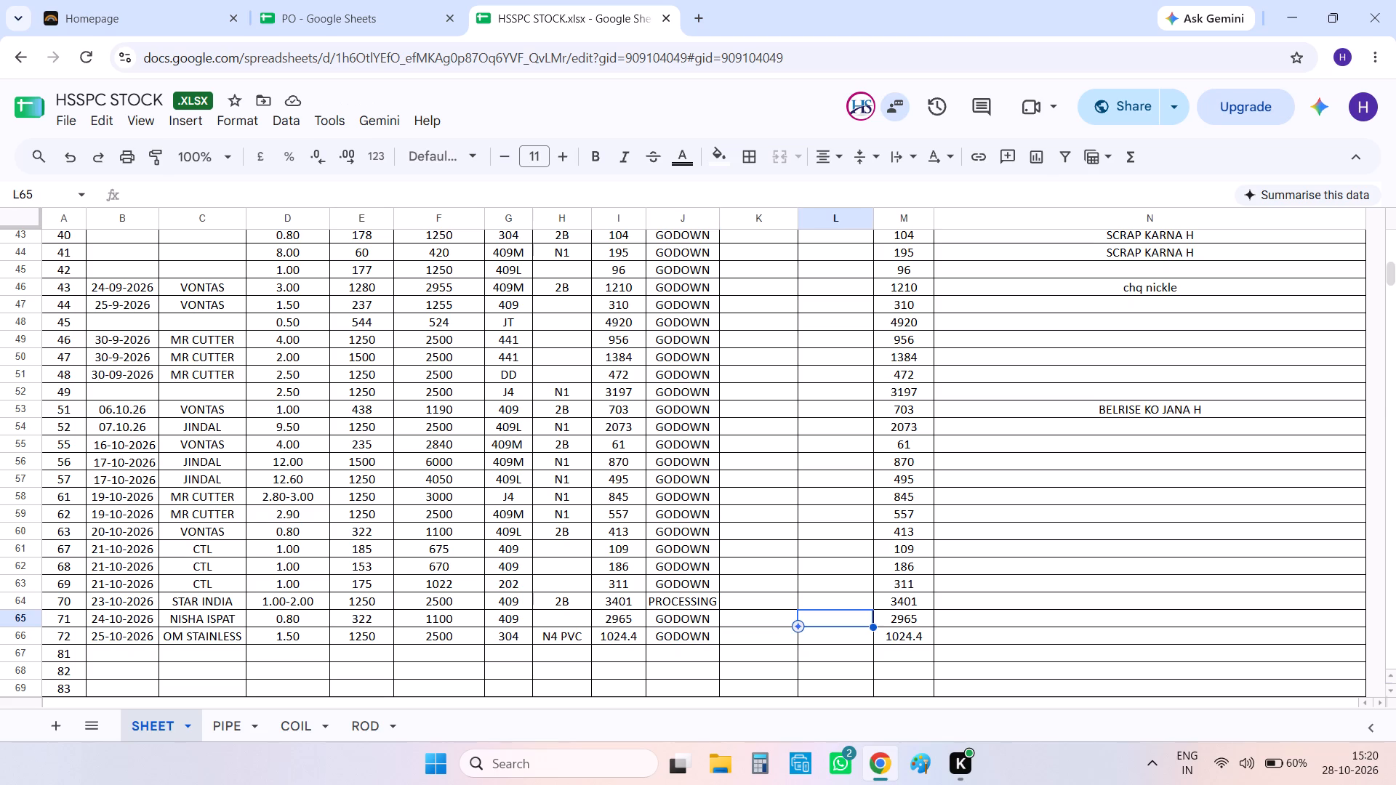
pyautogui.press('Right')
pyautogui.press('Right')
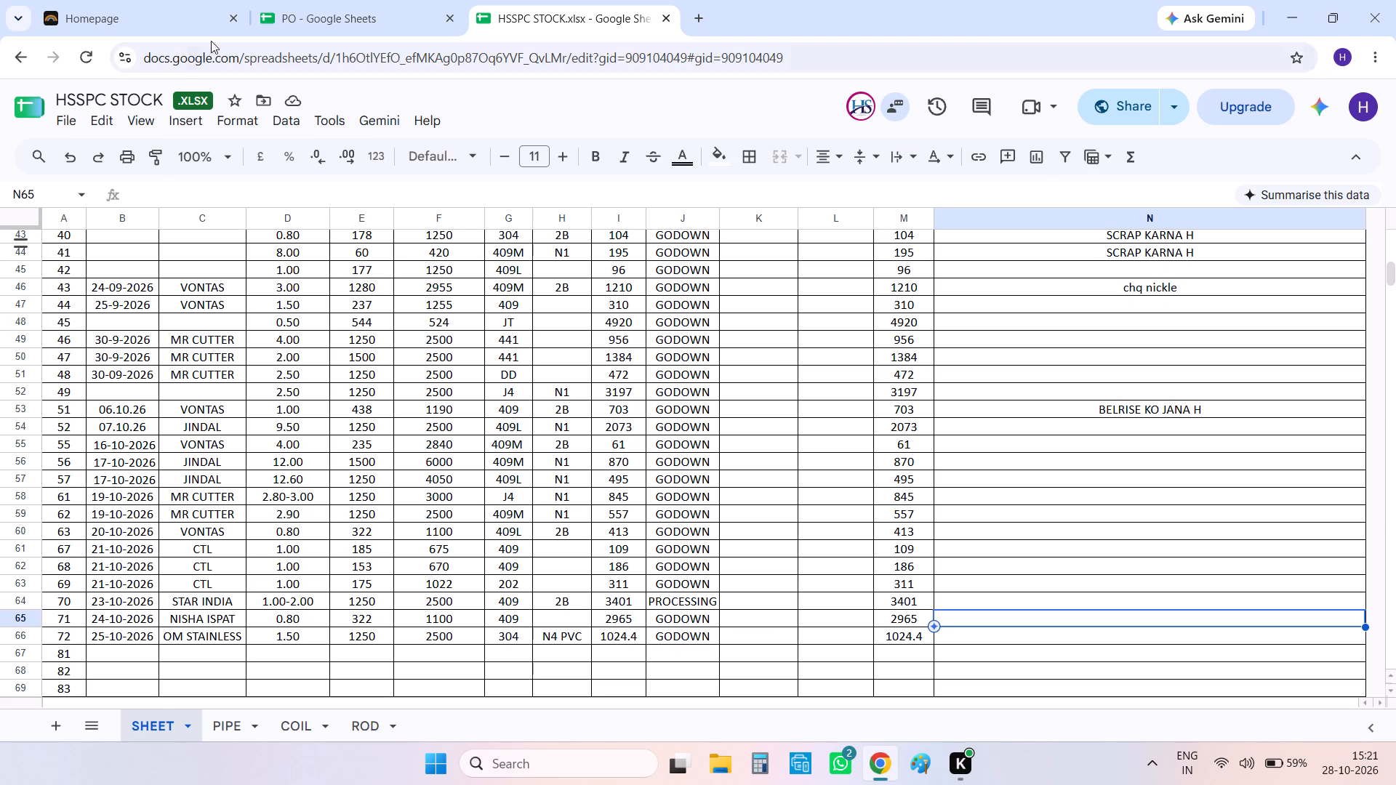
# Switch to the PO file and change the remark of MASURI item 20X50X1.50X5410MM to VONTAS SE MAANGWANA HAI HAI.
pyautogui.click(334, 23)
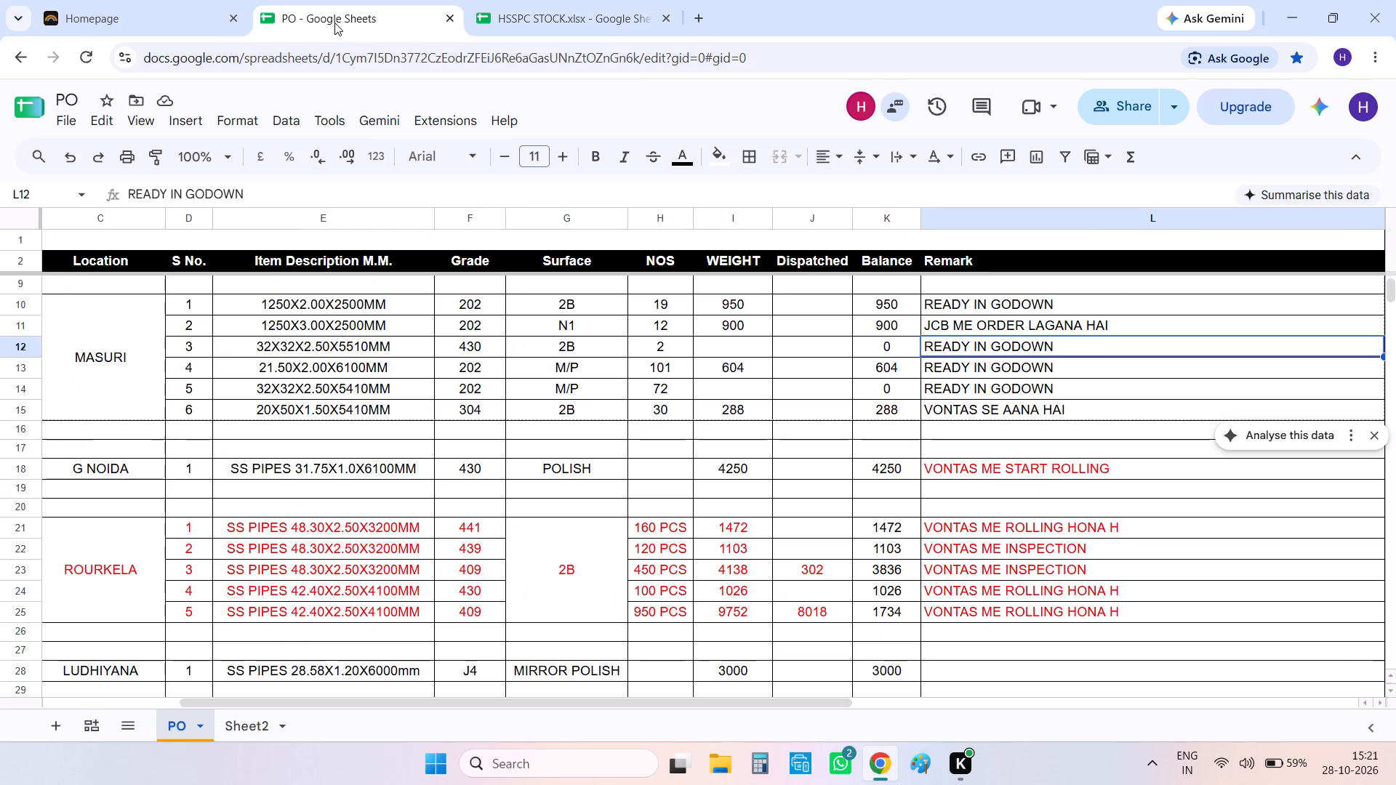
pyautogui.press('Down')
pyautogui.press('Down')
pyautogui.press('Down')
pyautogui.press('Down')
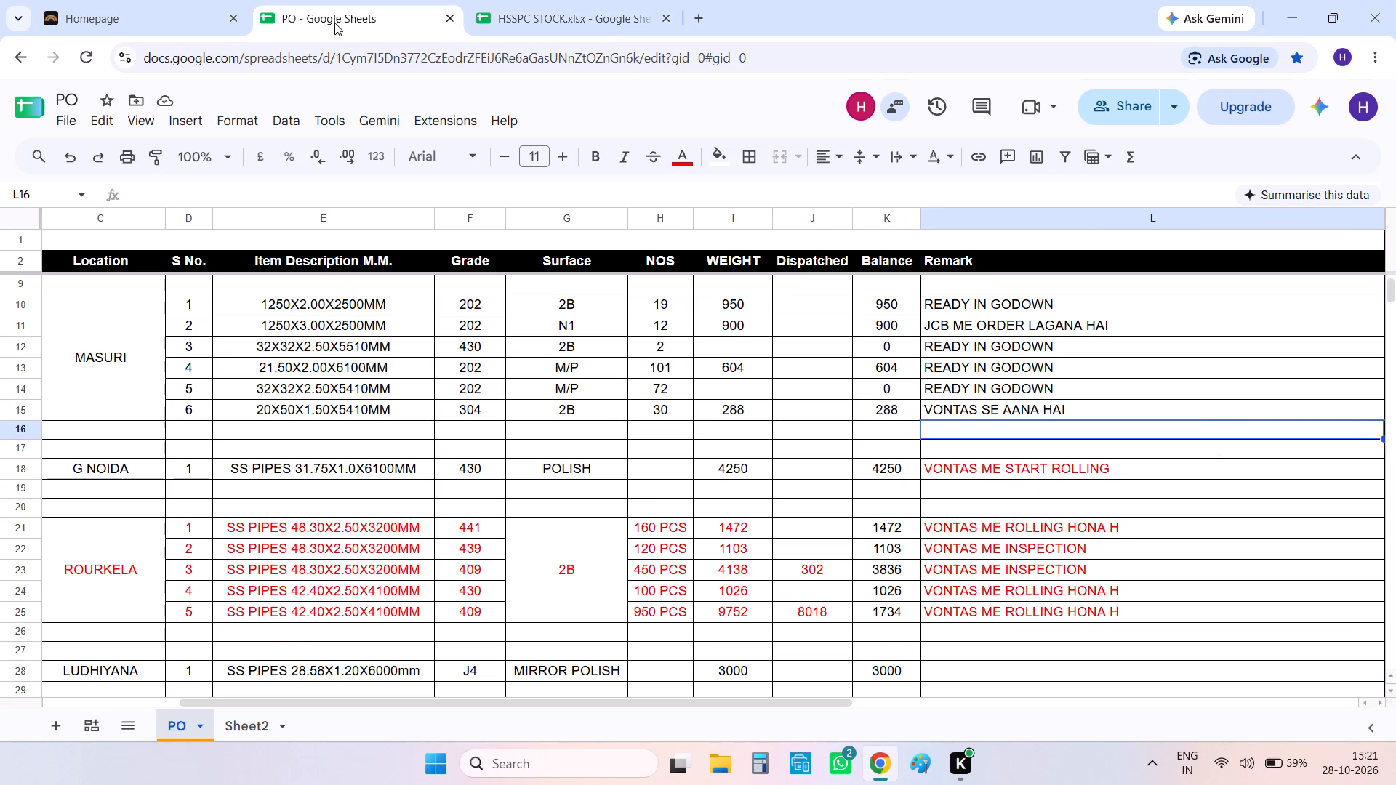
pyautogui.press('Down')
pyautogui.press('Down')
pyautogui.press('Up')
pyautogui.press('Up')
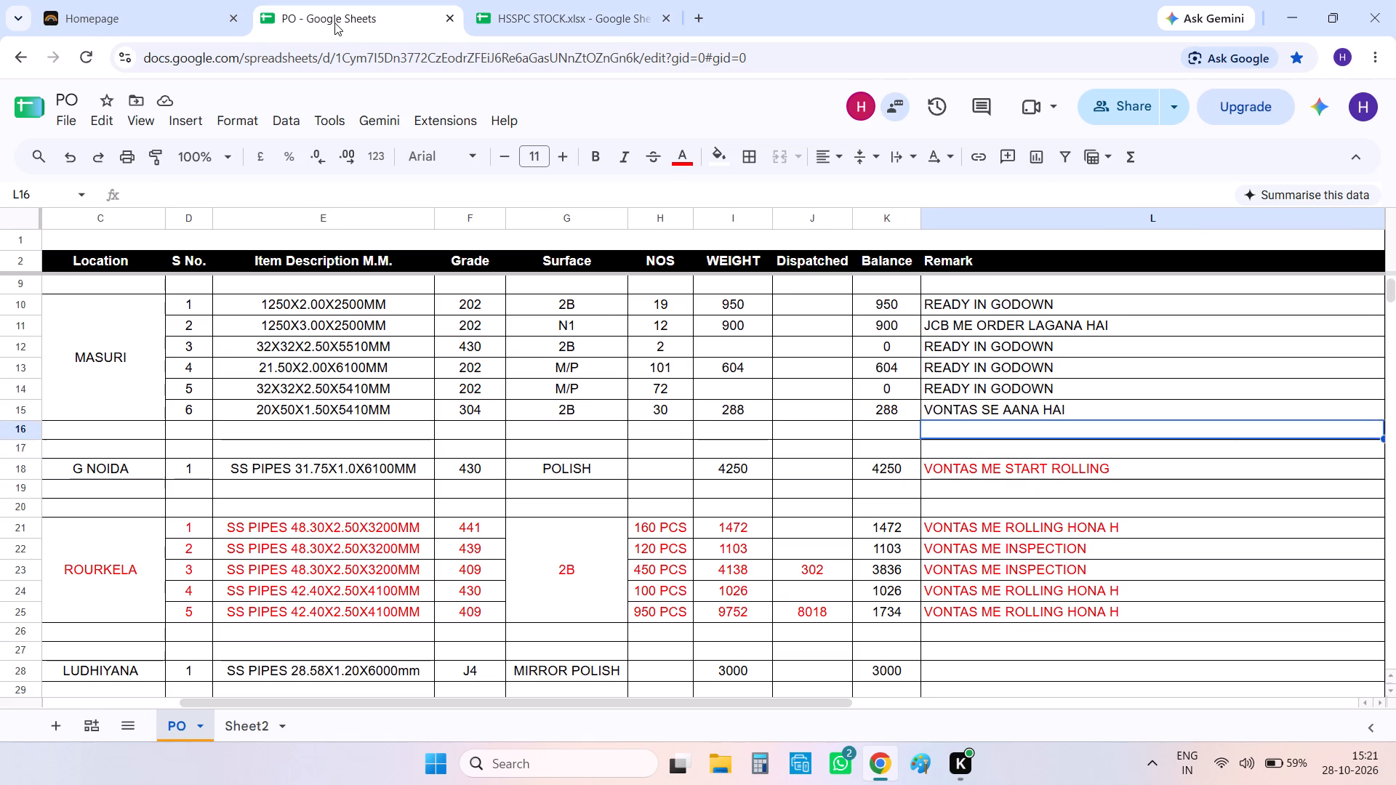
pyautogui.press('Up')
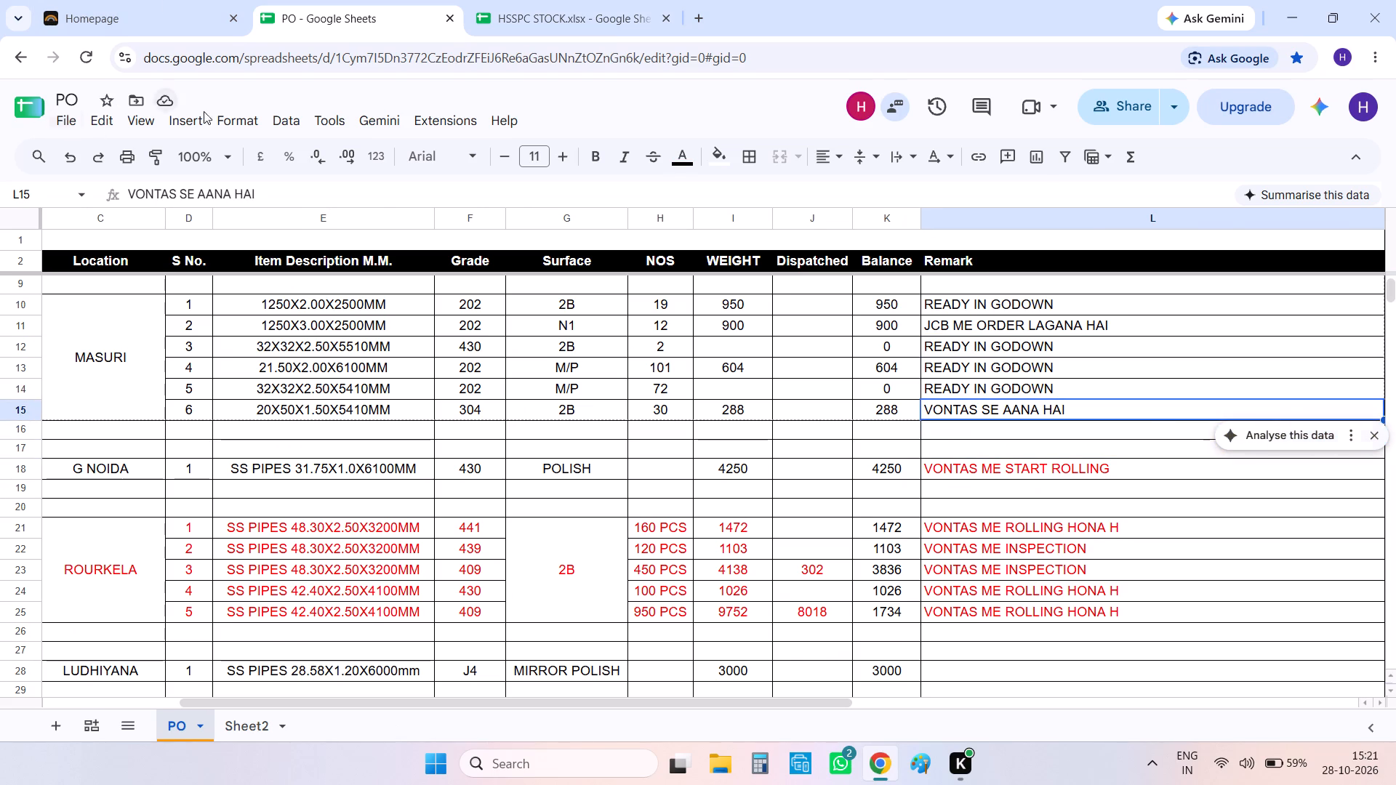
pyautogui.click(227, 196)
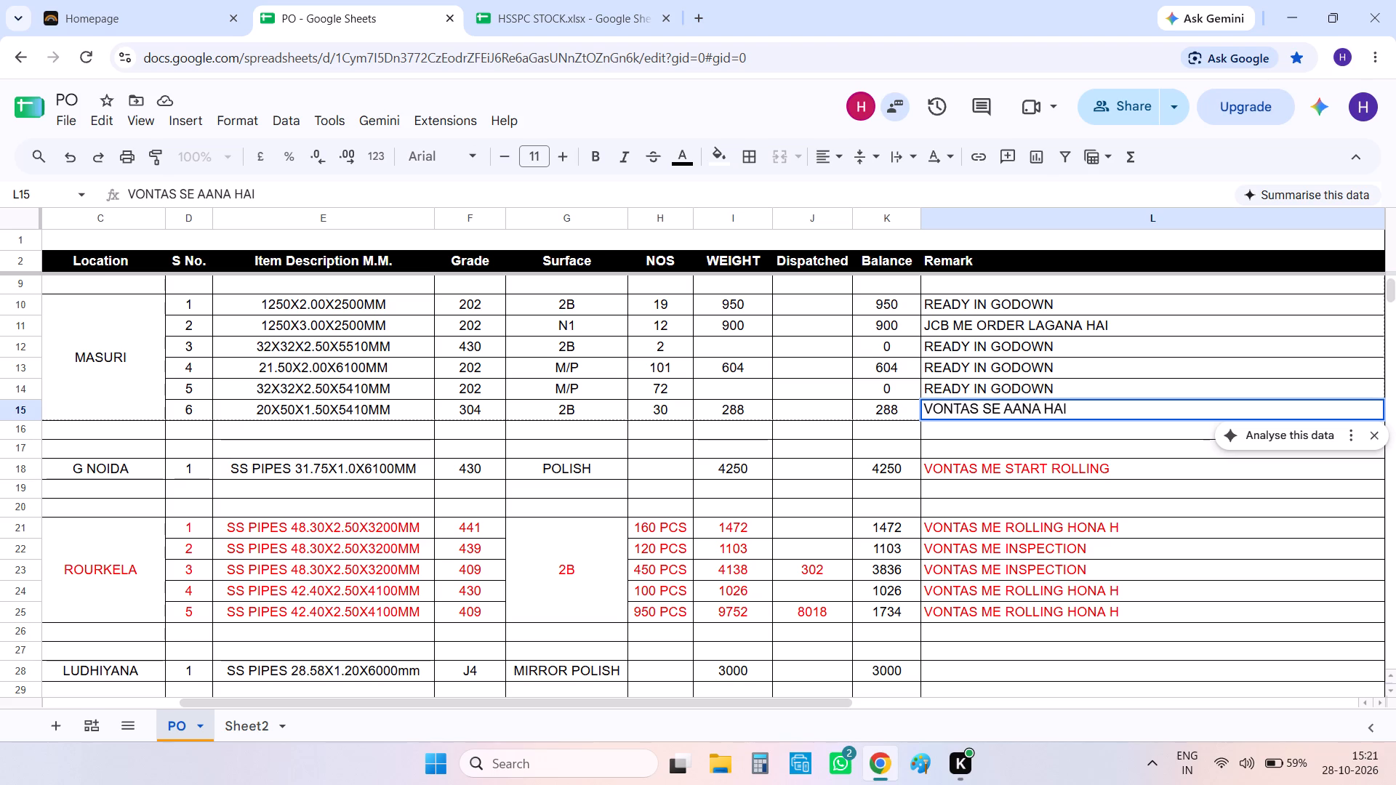
pyautogui.press('BackSpace')
pyautogui.press('BackSpace')
pyautogui.press('BackSpace')
pyautogui.press('m')
pyautogui.press('Right')
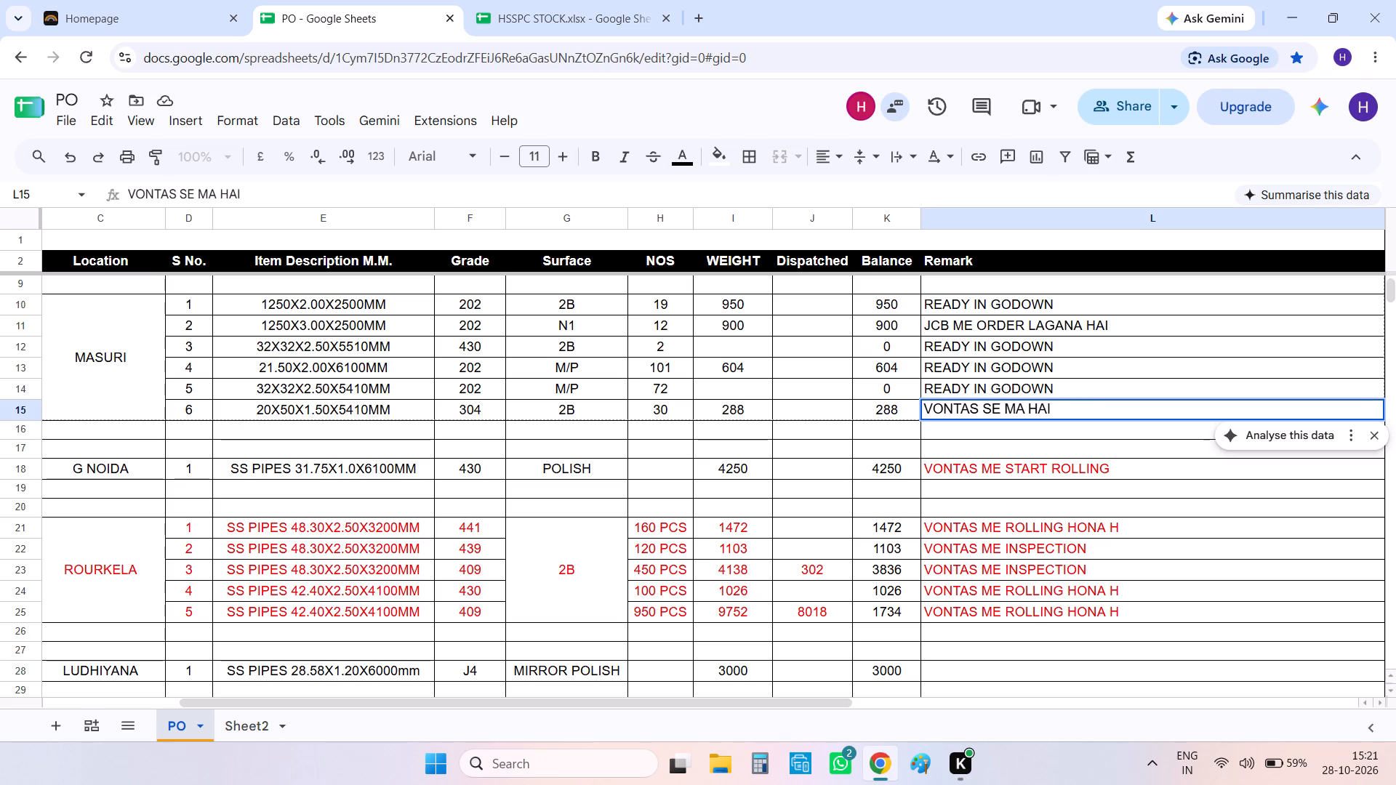
pyautogui.write('ANGWANA HAI')
pyautogui.press('Return')
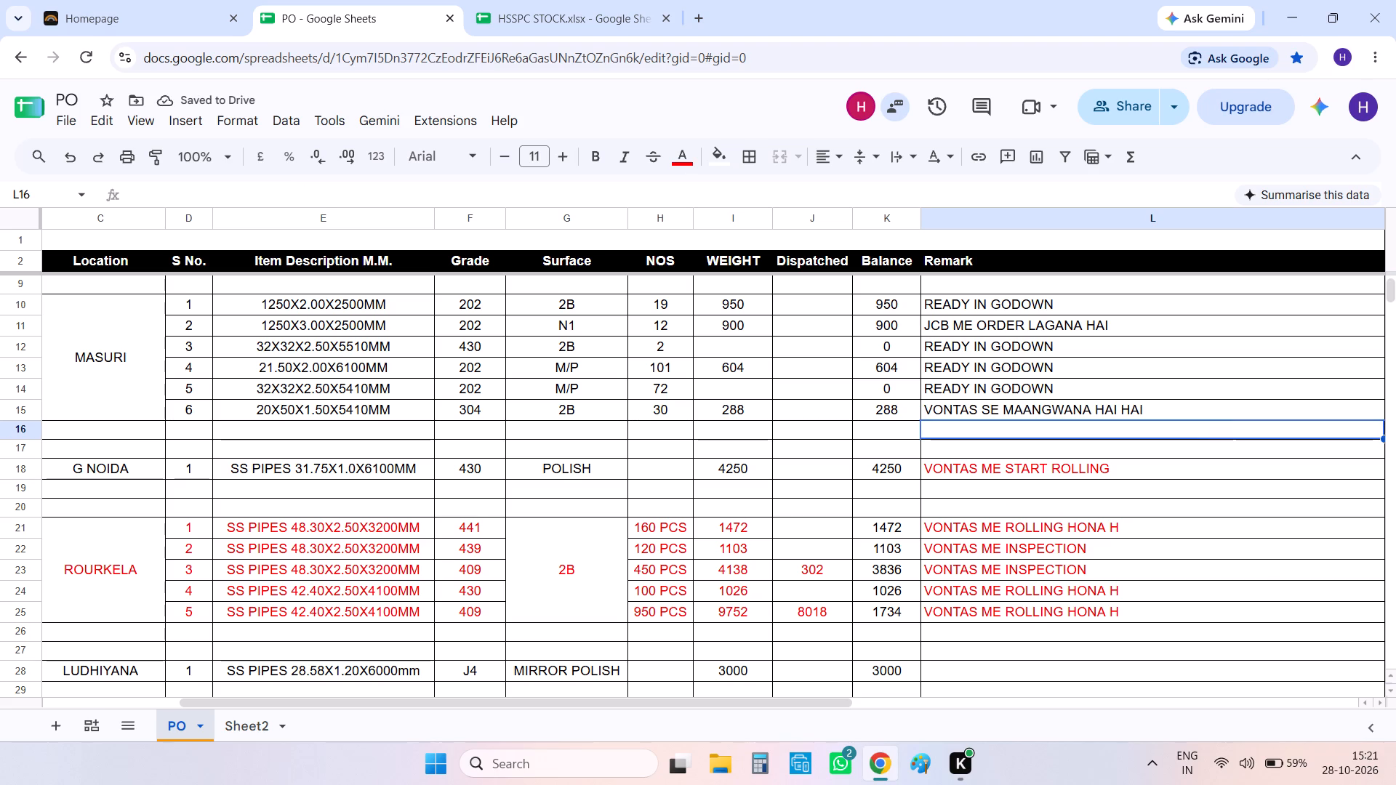
# Review the remarks of the G NOIDA, ROURKELA and LUDHIYANA orders in the PO sheet.
pyautogui.press('Down')
pyautogui.press('Down')
pyautogui.press('Down')
pyautogui.press('Down')
pyautogui.press('Down')
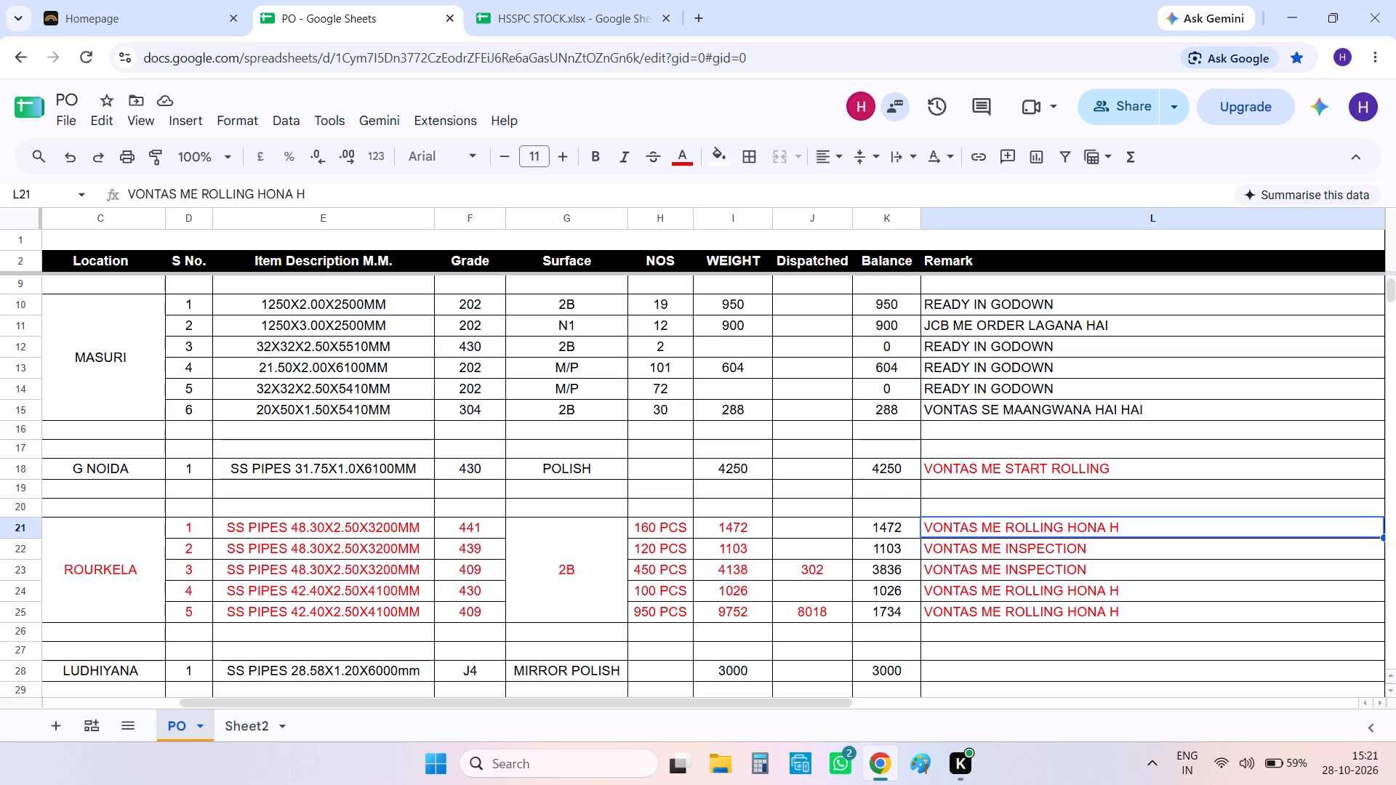
pyautogui.press('Down')
pyautogui.press('Down')
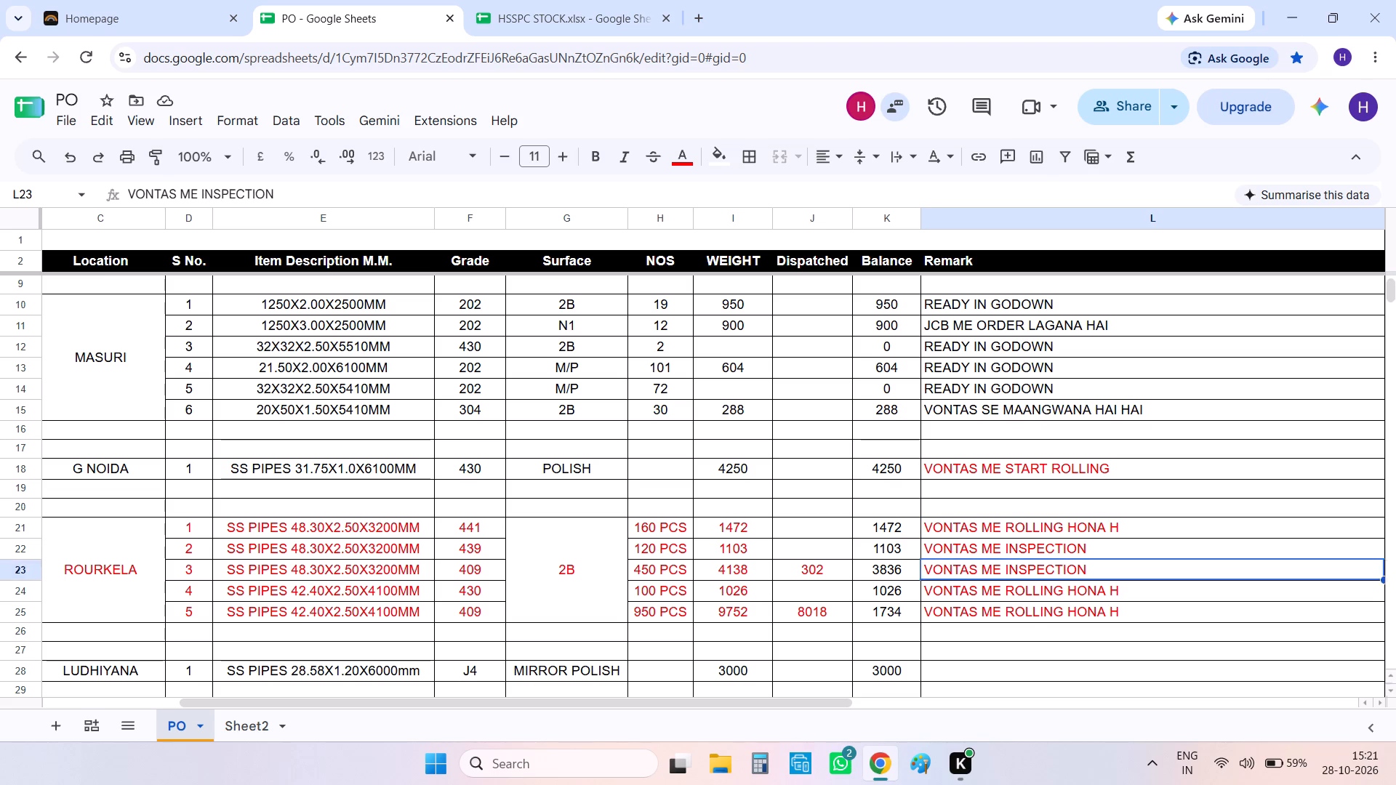
pyautogui.press('Down')
pyautogui.press('Down')
pyautogui.press('Down')
pyautogui.press('Down')
pyautogui.press('Down')
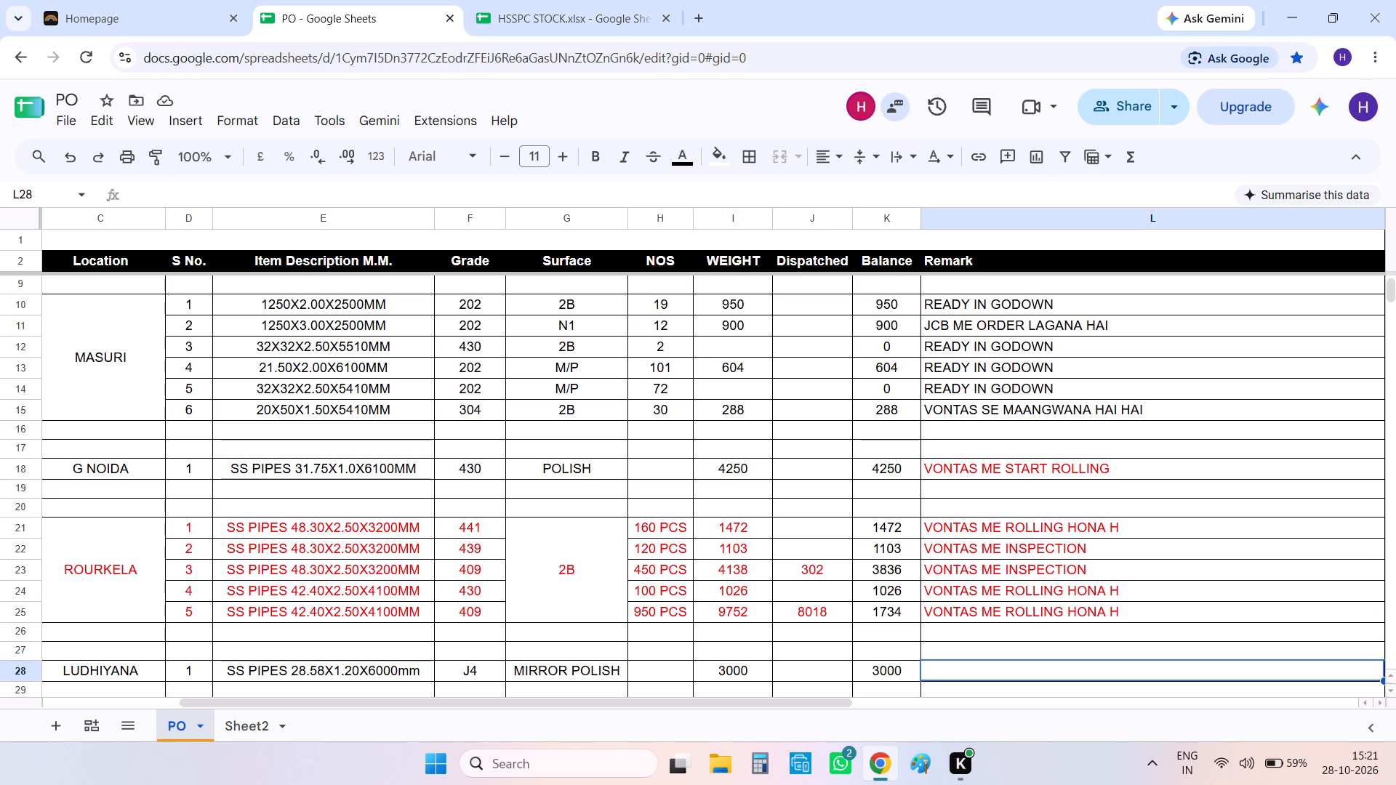
# Review the orders at the start of the PO sheet, from the SS RODS items to the KARNAL pipe order.
pyautogui.press('Up')
pyautogui.press('Up')
pyautogui.press('Up')
pyautogui.press('Up')
pyautogui.press('Up')
pyautogui.press('Up')
pyautogui.press('Up')
pyautogui.press('Up')
pyautogui.press('Up')
pyautogui.press('Up')
pyautogui.press('Up')
pyautogui.press('Up')
pyautogui.press('Up')
pyautogui.press('Up')
pyautogui.press('Up')
pyautogui.press('Up')
pyautogui.press('Up')
pyautogui.press('Up')
pyautogui.press('Up')
pyautogui.press('Up')
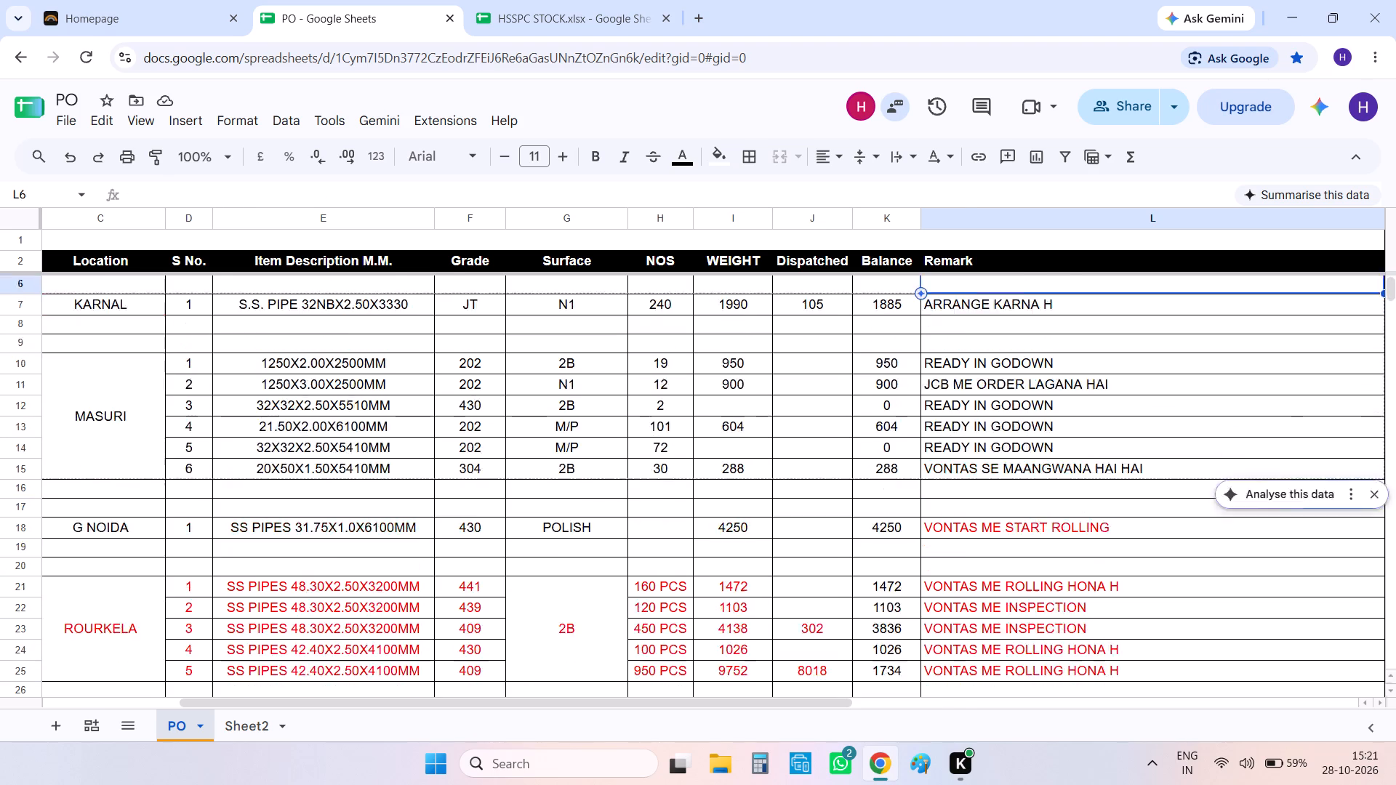
pyautogui.press('Right')
pyautogui.press('Up')
pyautogui.press('Up')
pyautogui.press('Up')
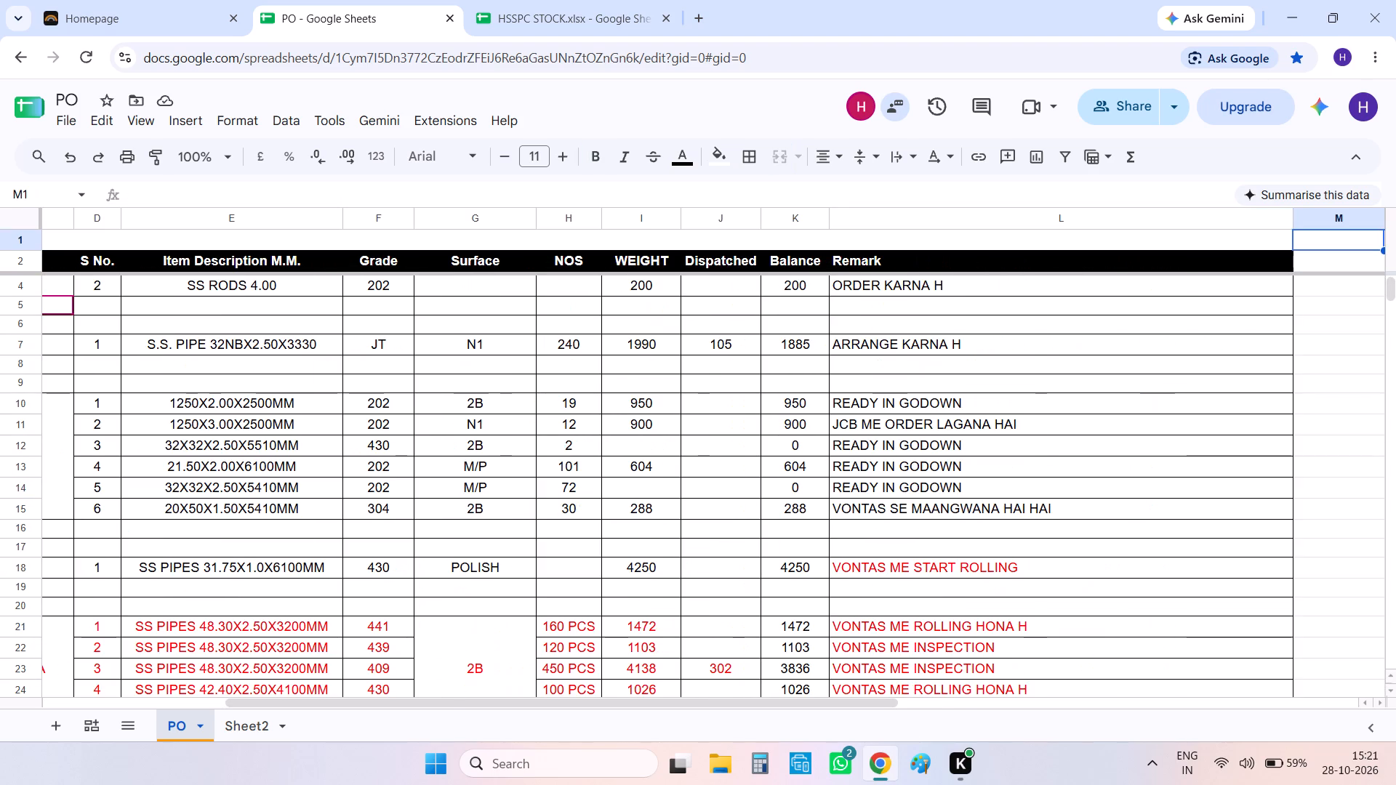
pyautogui.press('Up')
pyautogui.press('Down')
pyautogui.press('Down')
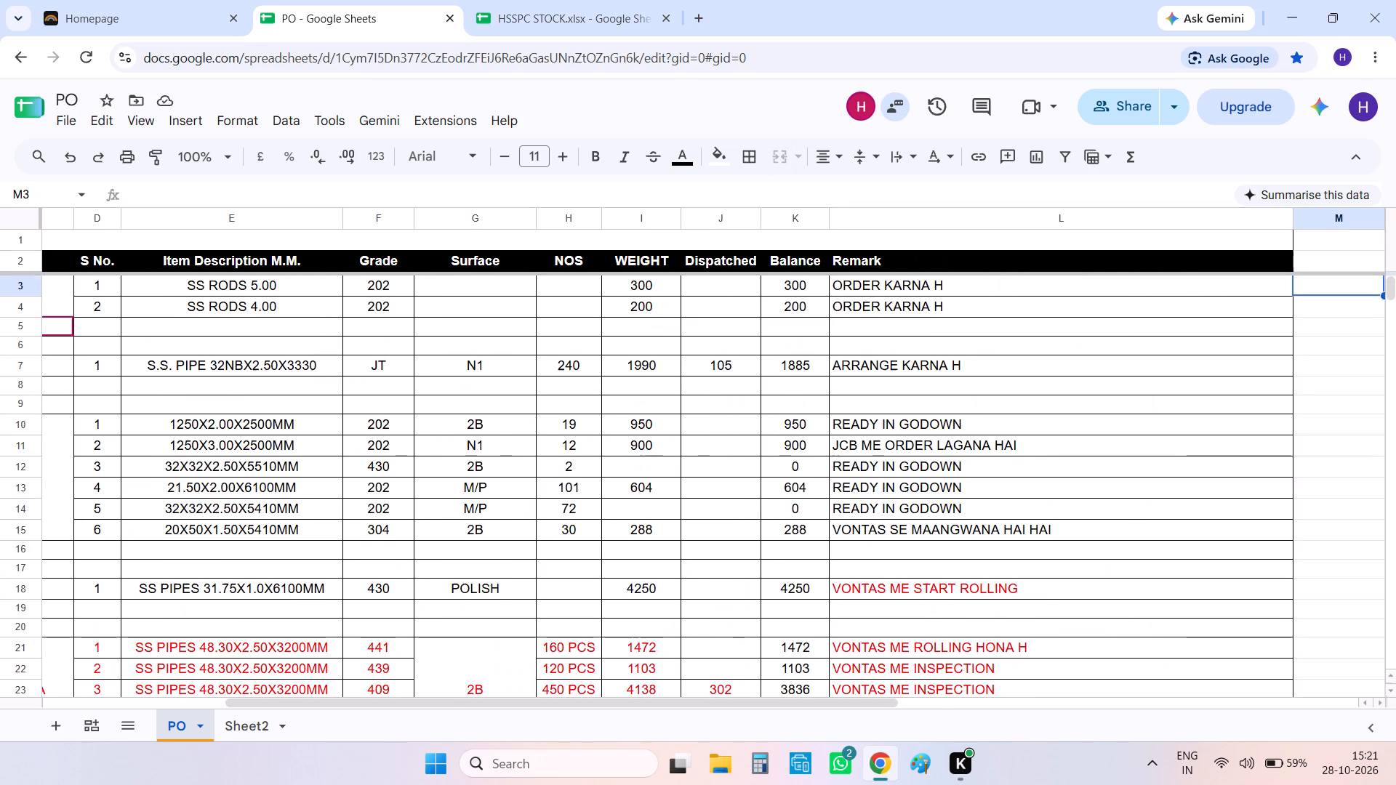
pyautogui.press('Down')
pyautogui.press('Up')
pyautogui.press('Up')
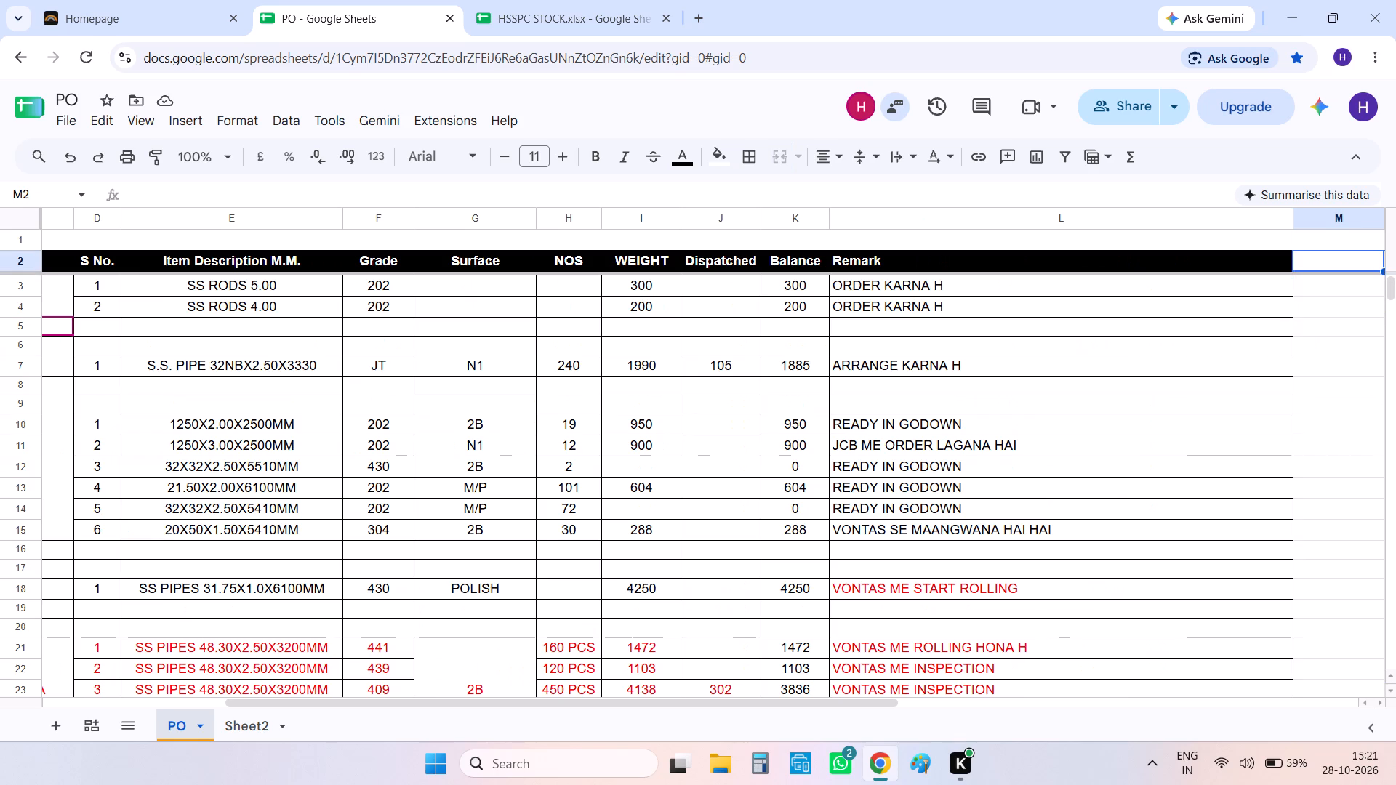
pyautogui.press('Down')
pyautogui.press('Down')
pyautogui.press('Down')
pyautogui.press('Down')
pyautogui.press('Down')
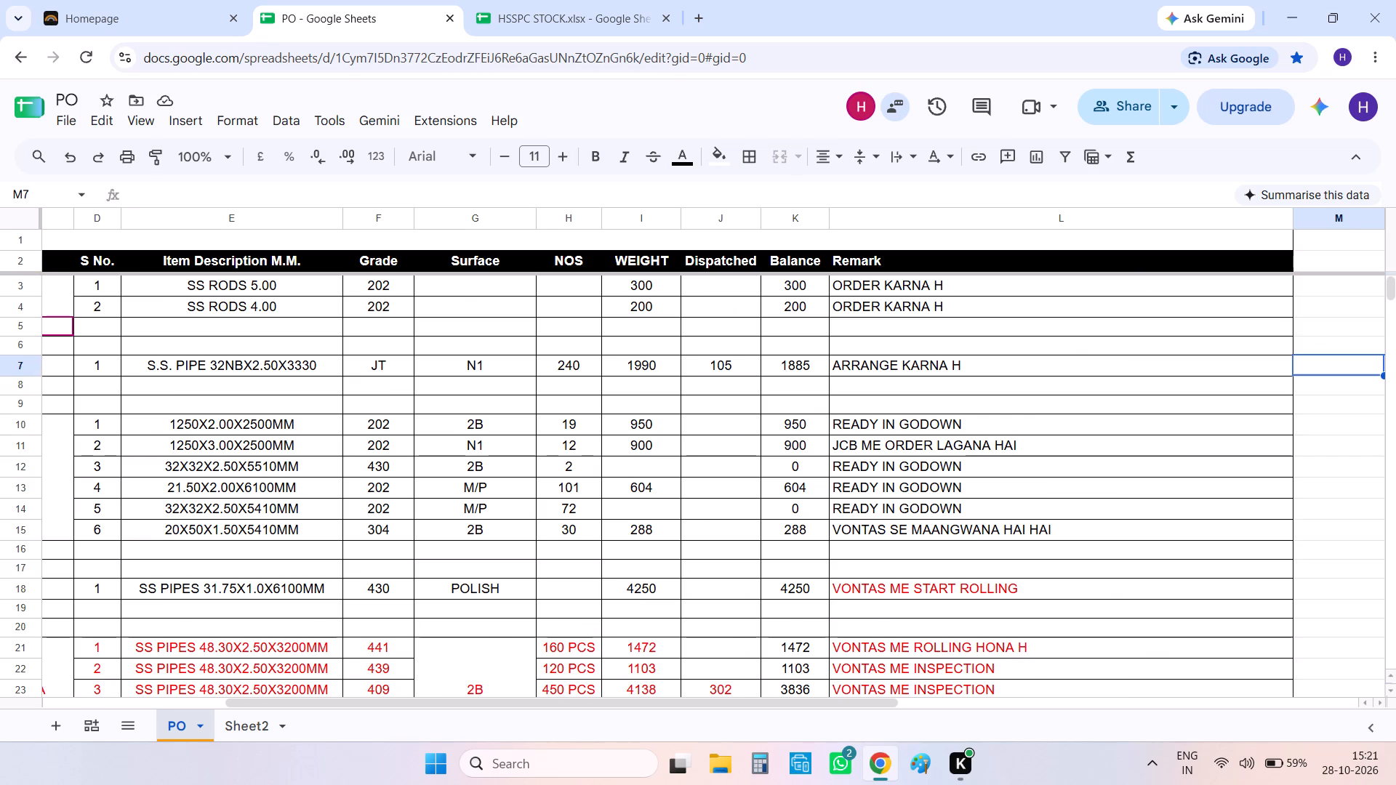
# Switch to the HSSPC STOCK file and examine the SHEET stock's grade column upward from serial 56 to the earliest entries.
pyautogui.click(548, 10)
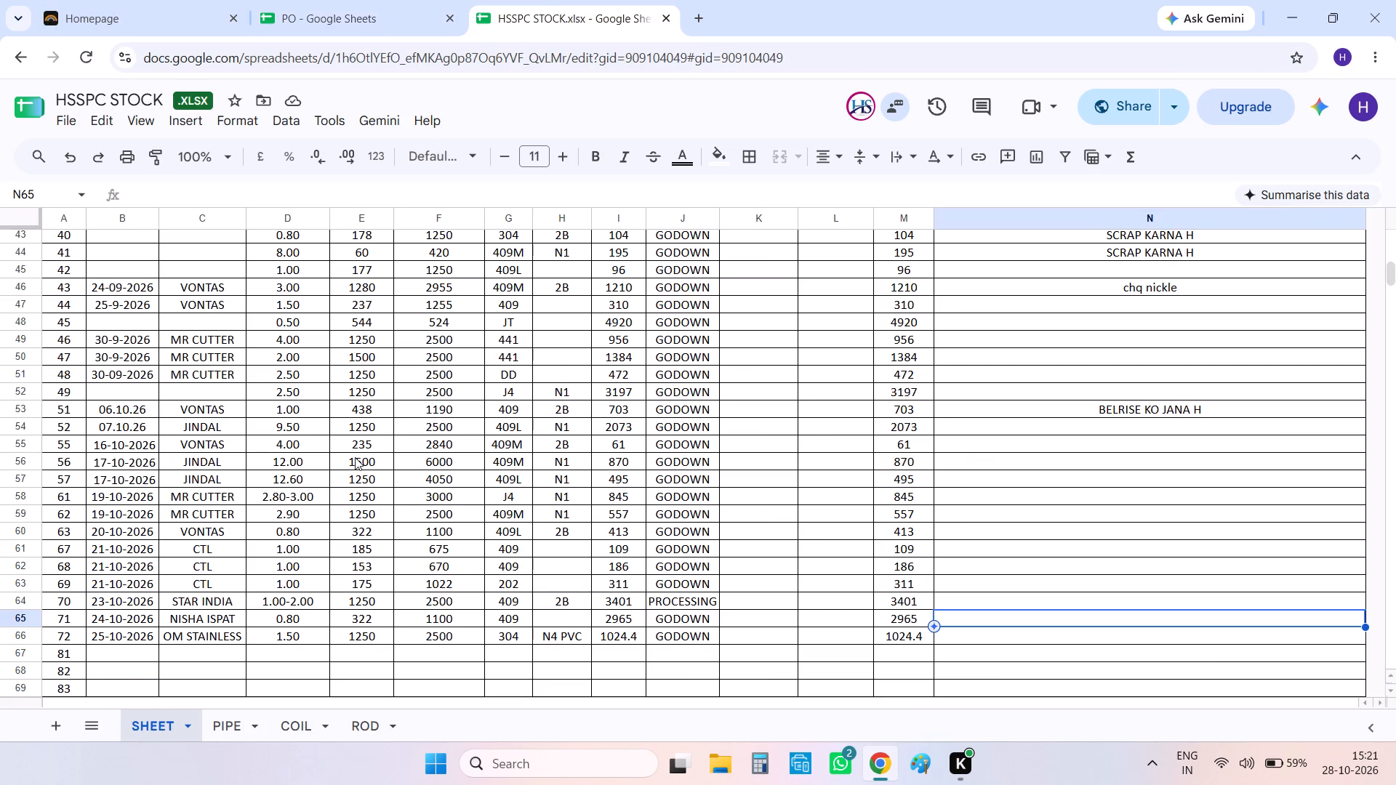
pyautogui.click(355, 457)
pyautogui.press('Right')
pyautogui.press('Right')
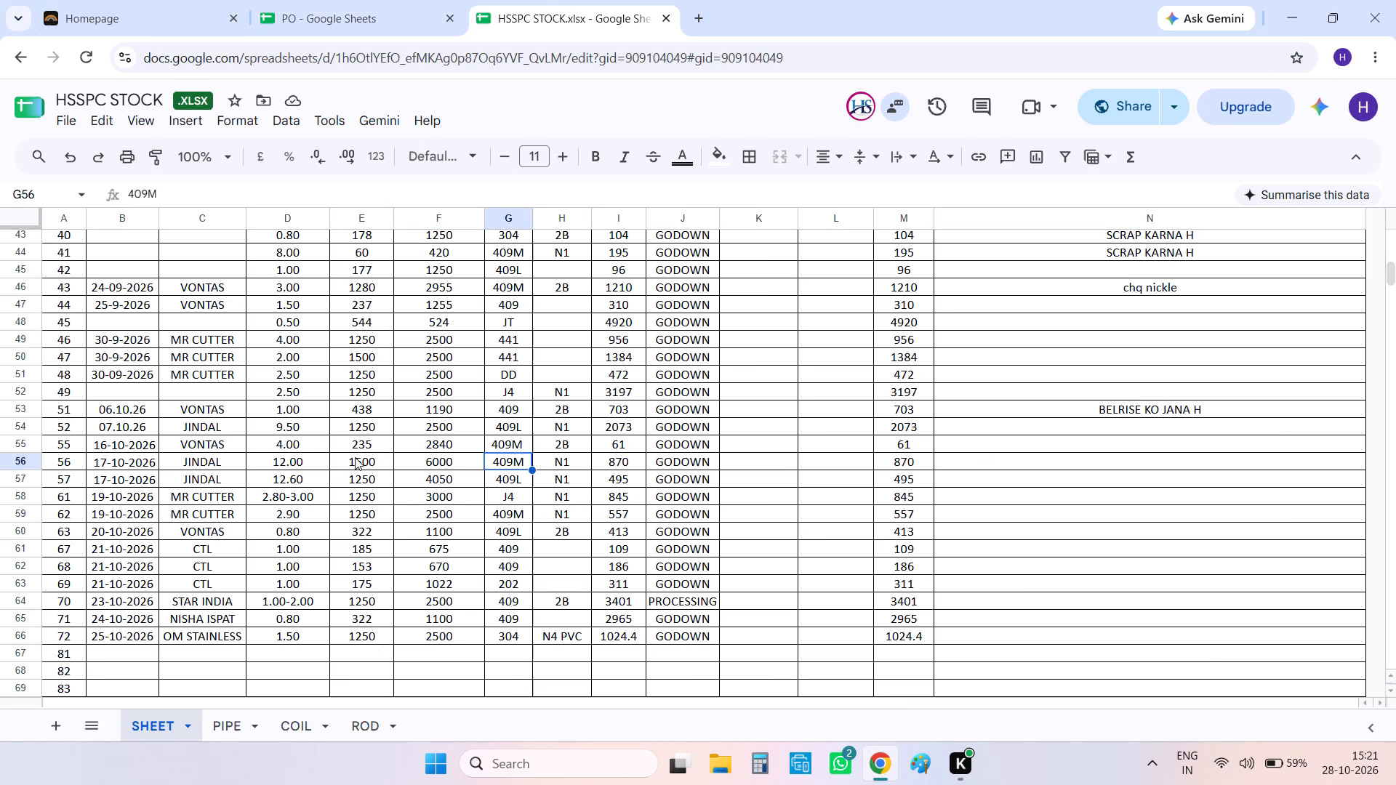
pyautogui.press('Up')
pyautogui.press('Up')
pyautogui.press('Up')
pyautogui.press('Up')
pyautogui.press('Up')
pyautogui.press('Up')
pyautogui.press('Up')
pyautogui.press('Up')
pyautogui.press('Up')
pyautogui.press('Up')
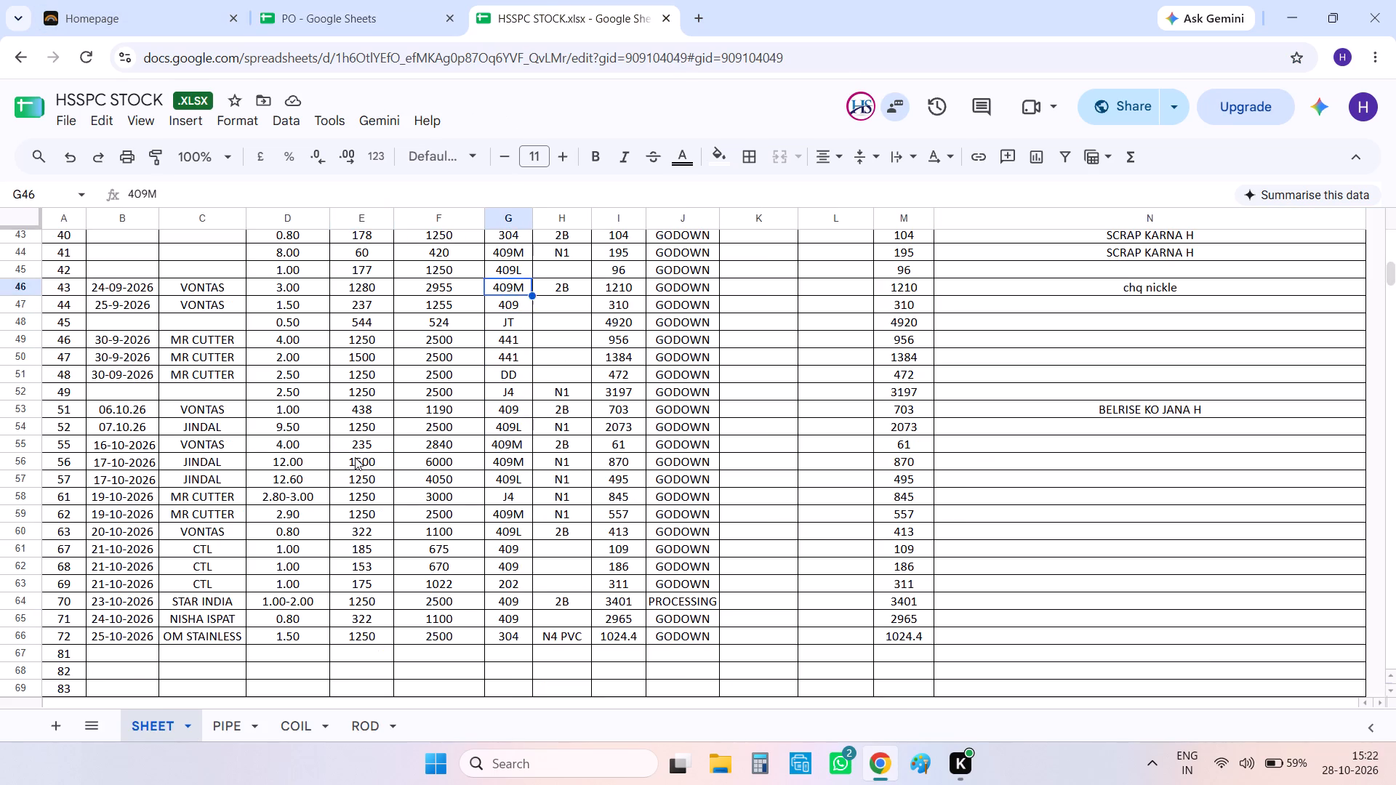
pyautogui.press('Up')
pyautogui.press('Up')
pyautogui.press('Up')
pyautogui.press('Up')
pyautogui.press('Up')
pyautogui.press('Up')
pyautogui.press('Up')
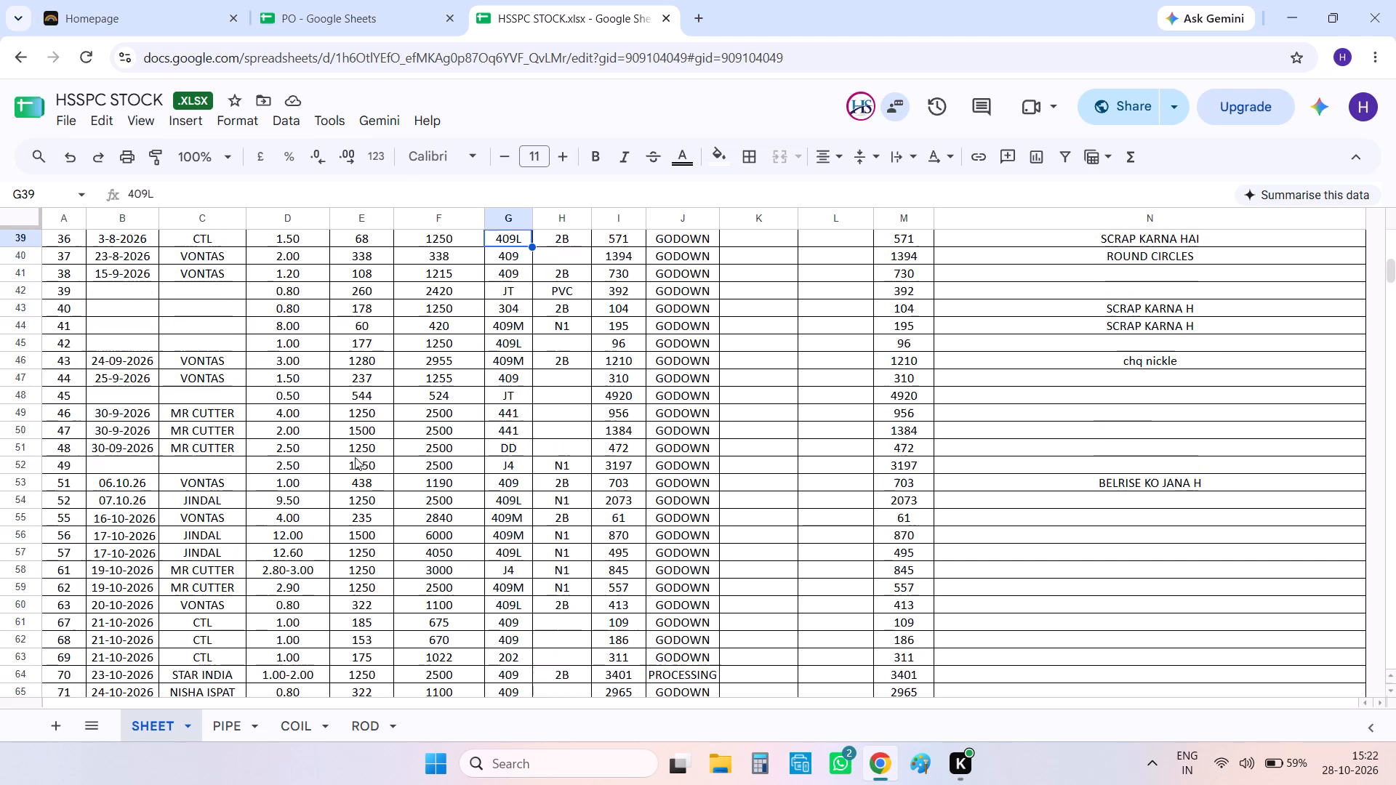
pyautogui.press('Up')
pyautogui.press('Up')
pyautogui.press('Up')
pyautogui.press('Up')
pyautogui.press('Up')
pyautogui.press('Up')
pyautogui.press('Up')
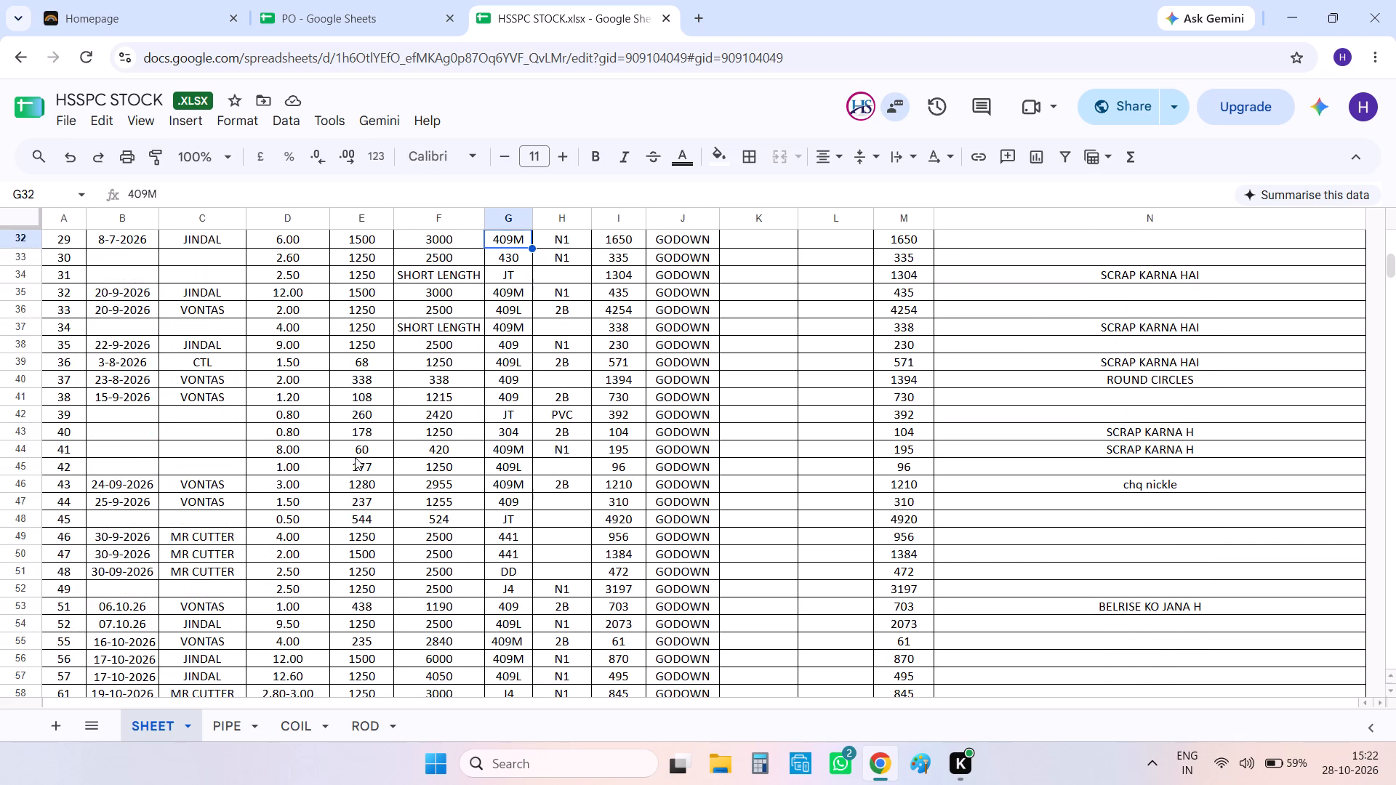
pyautogui.press('Down')
pyautogui.press('Down')
pyautogui.press('Up')
pyautogui.press('Up')
pyautogui.press('Up')
pyautogui.press('Up')
pyautogui.press('Up')
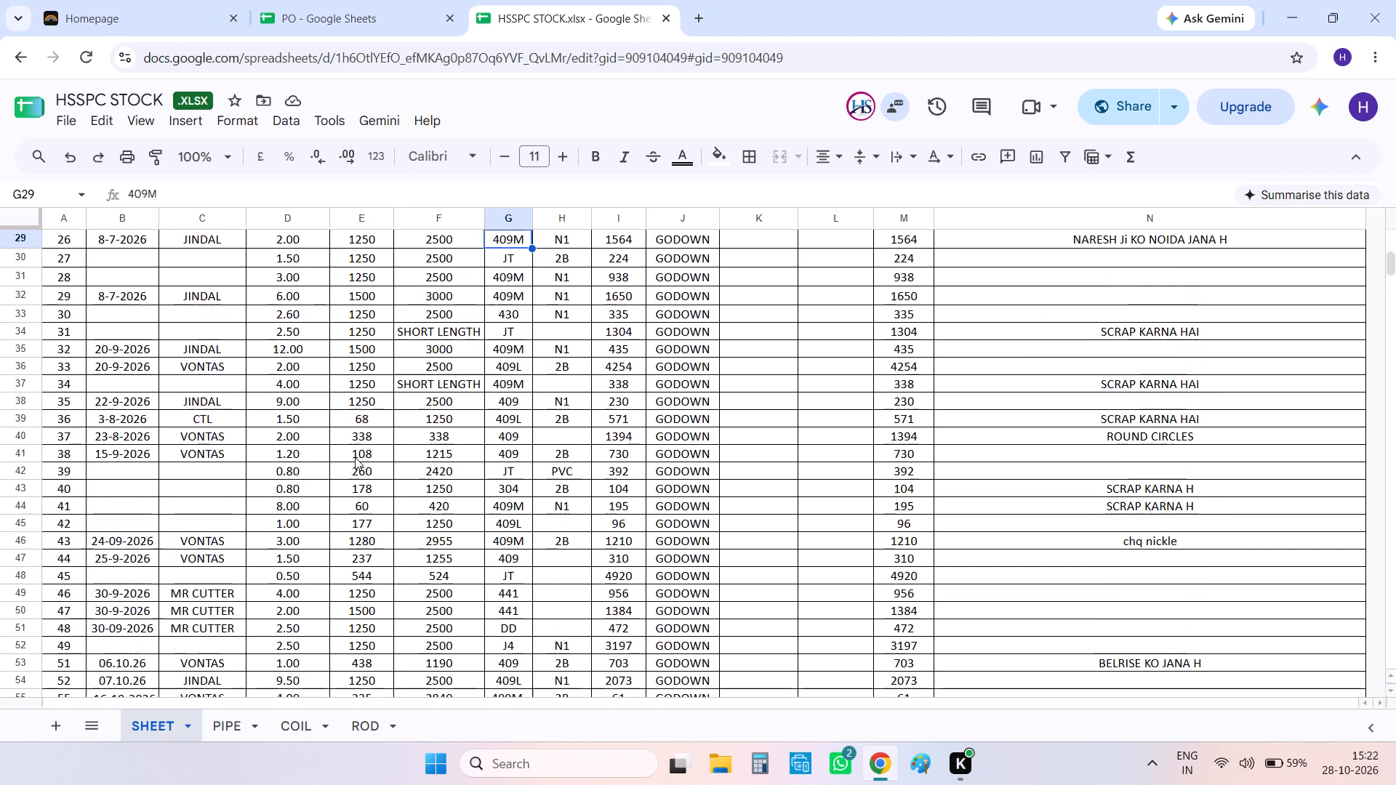
pyautogui.press('Up')
pyautogui.press('Up')
pyautogui.press('Up')
pyautogui.press('Up')
pyautogui.press('Up')
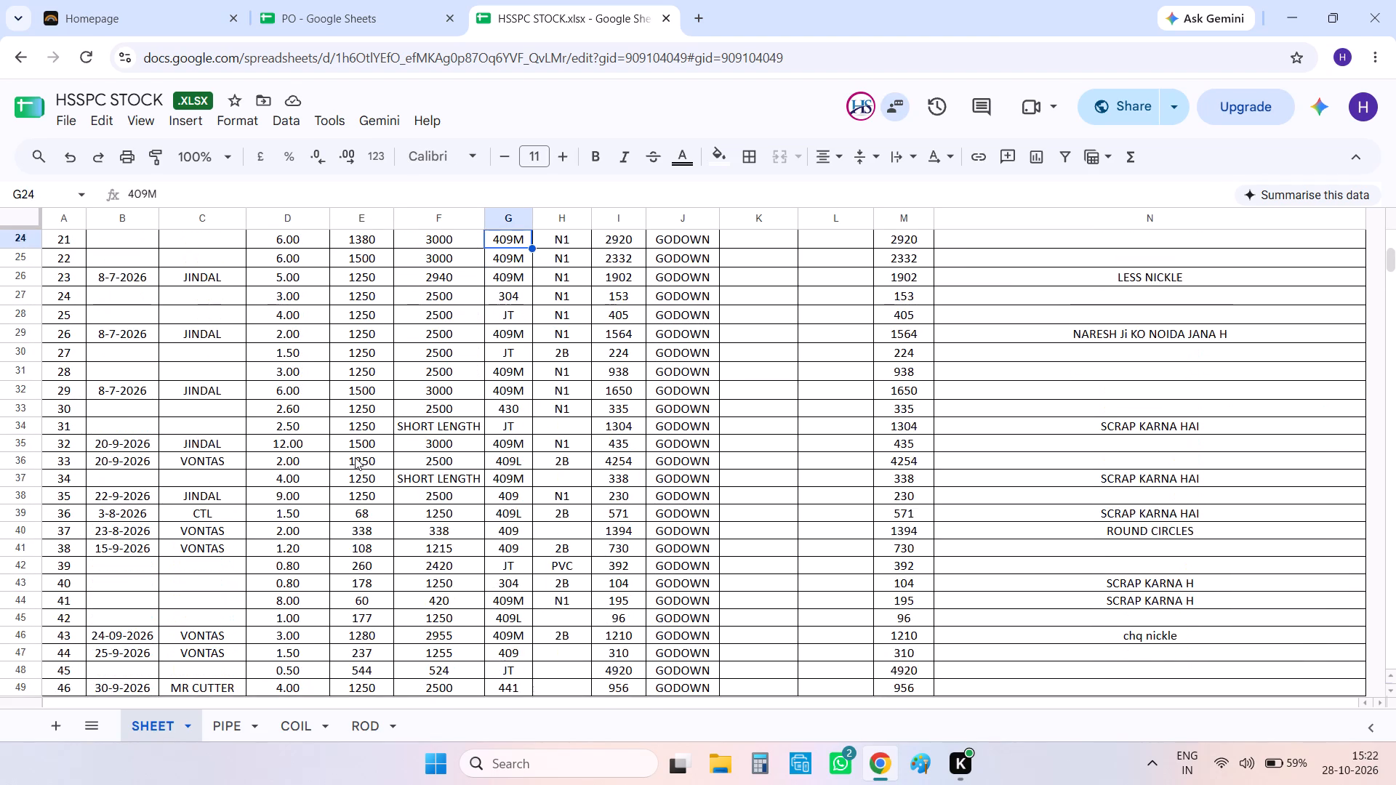
pyautogui.press('Up')
pyautogui.press('Up')
pyautogui.press('Up')
pyautogui.press('Up')
pyautogui.press('Up')
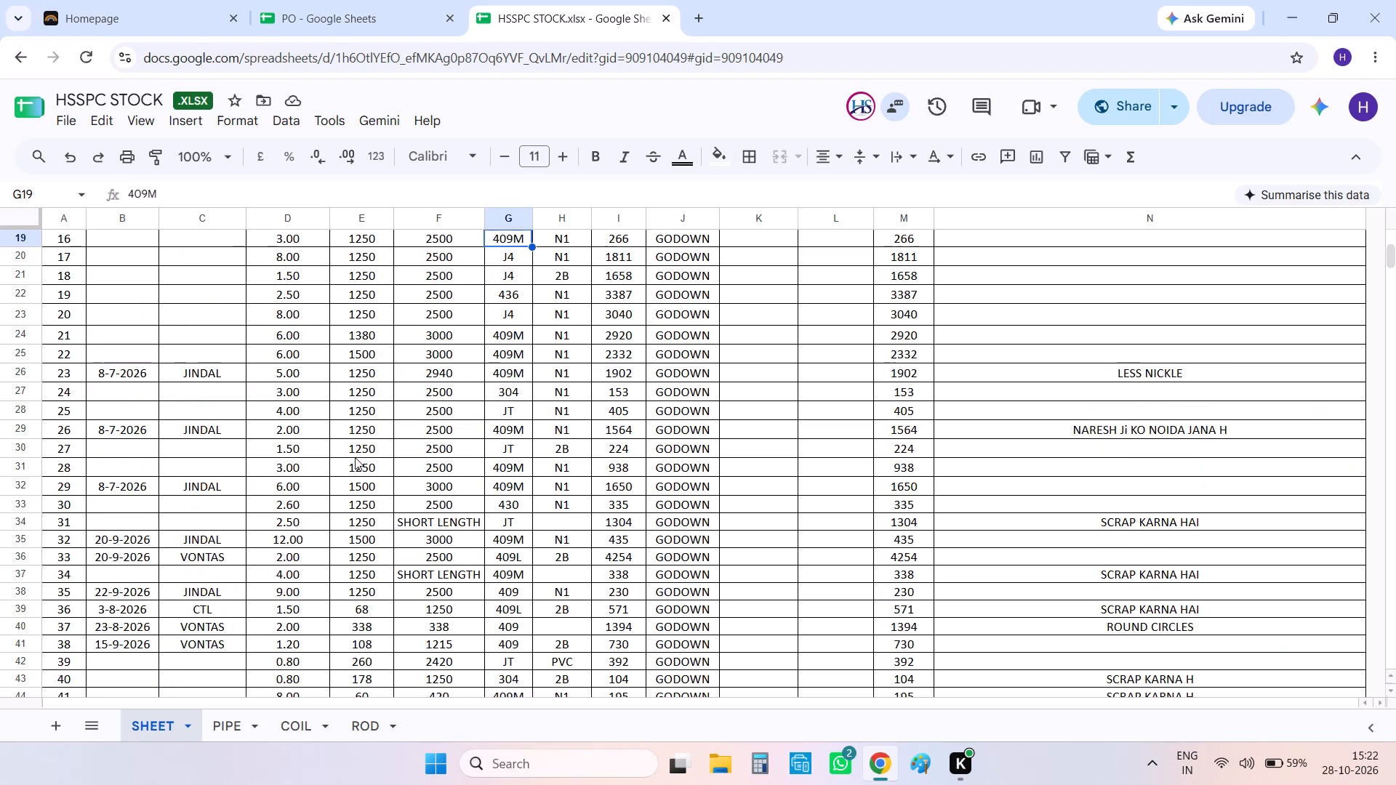
pyautogui.press('Up')
pyautogui.press('Up')
pyautogui.press('Up')
pyautogui.press('Up')
pyautogui.press('Up')
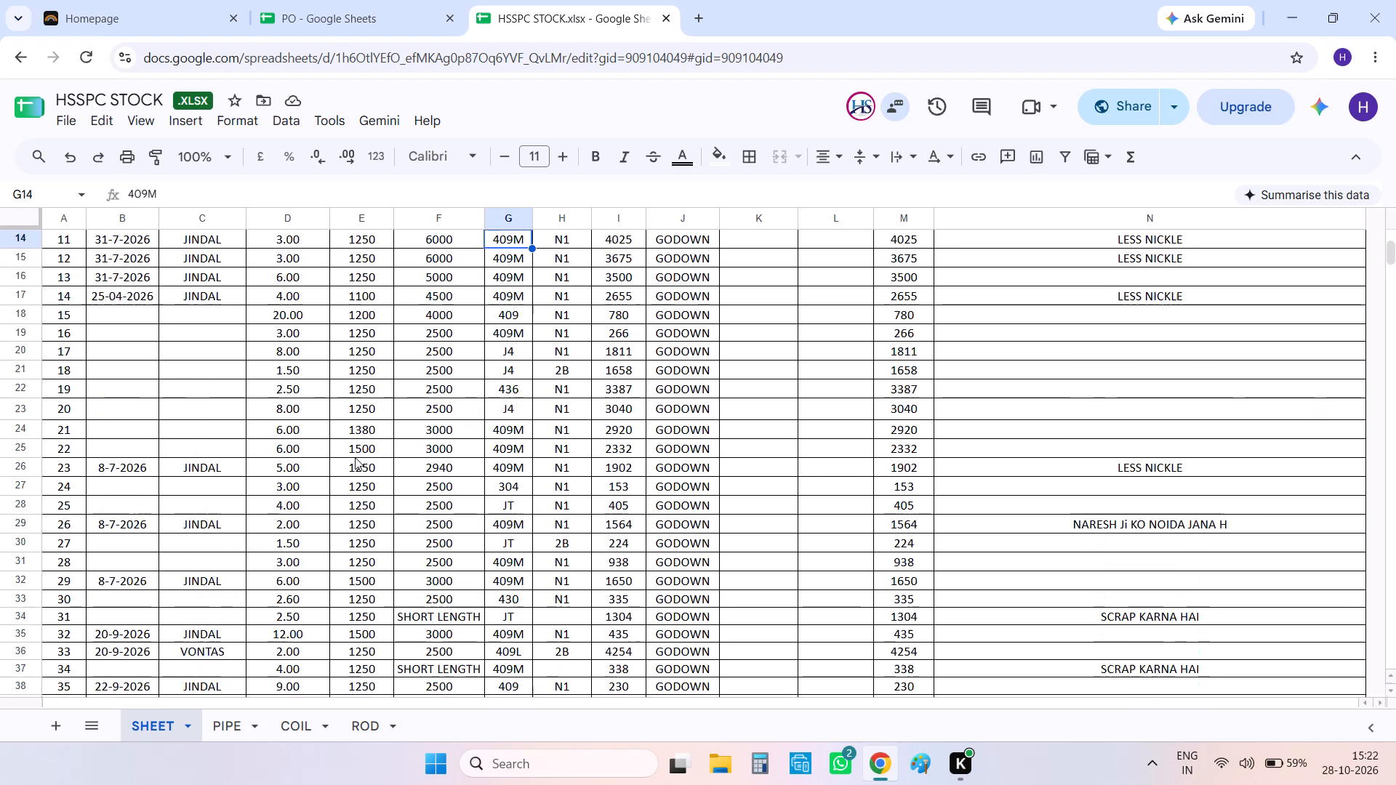
pyautogui.press('Up')
pyautogui.press('Up')
pyautogui.press('Up')
pyautogui.press('Down')
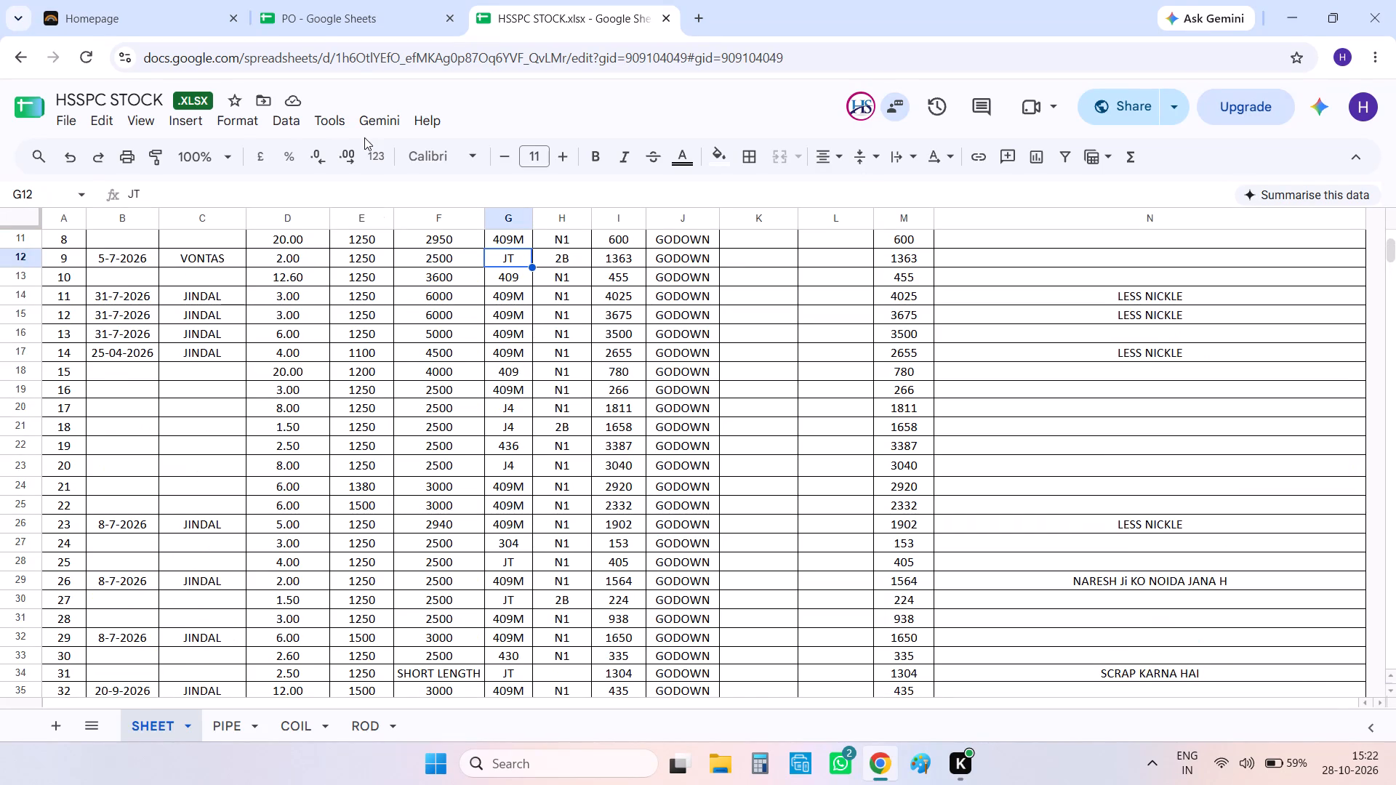
# Return to the PO file and select the remark of MASURI item 1250X2.00X2500MM.
pyautogui.click(362, 22)
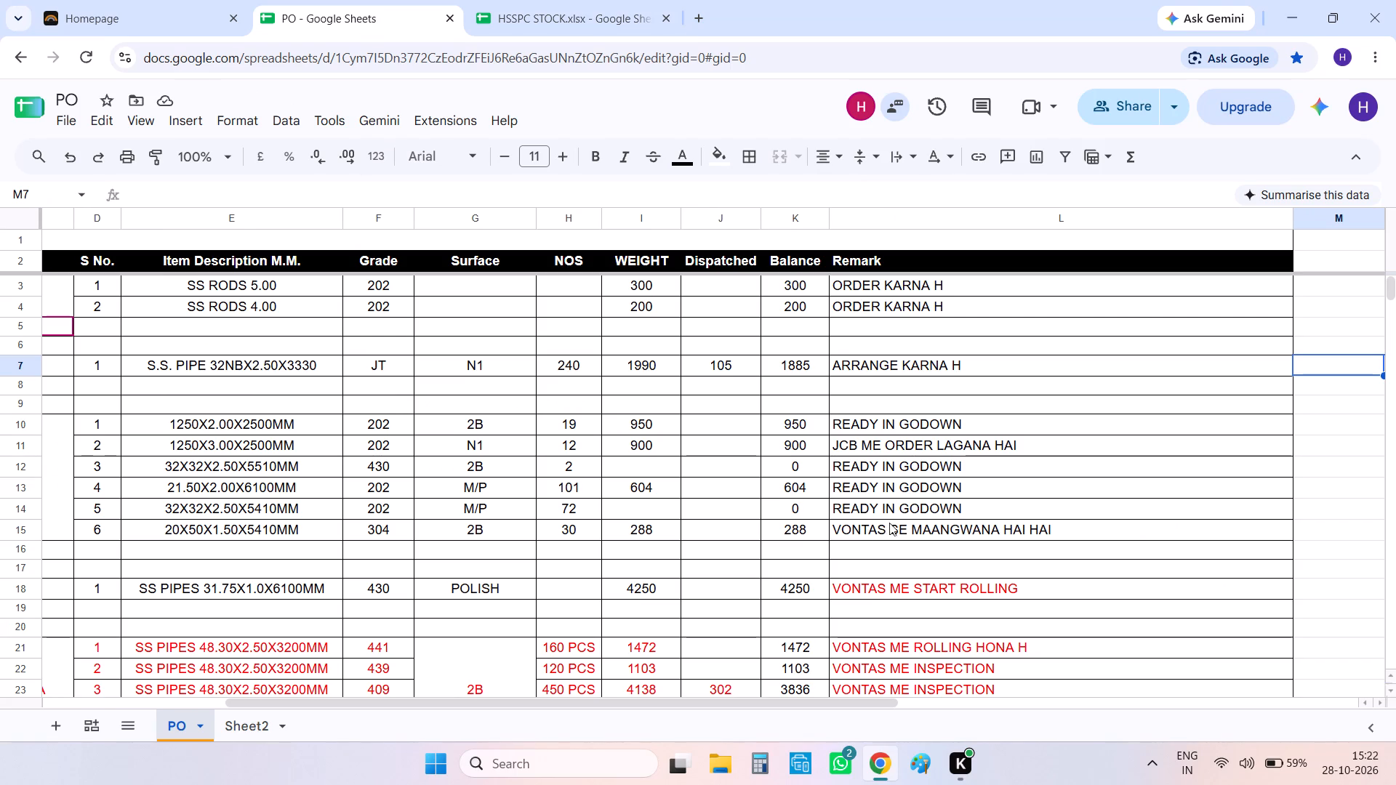
pyautogui.click(905, 428)
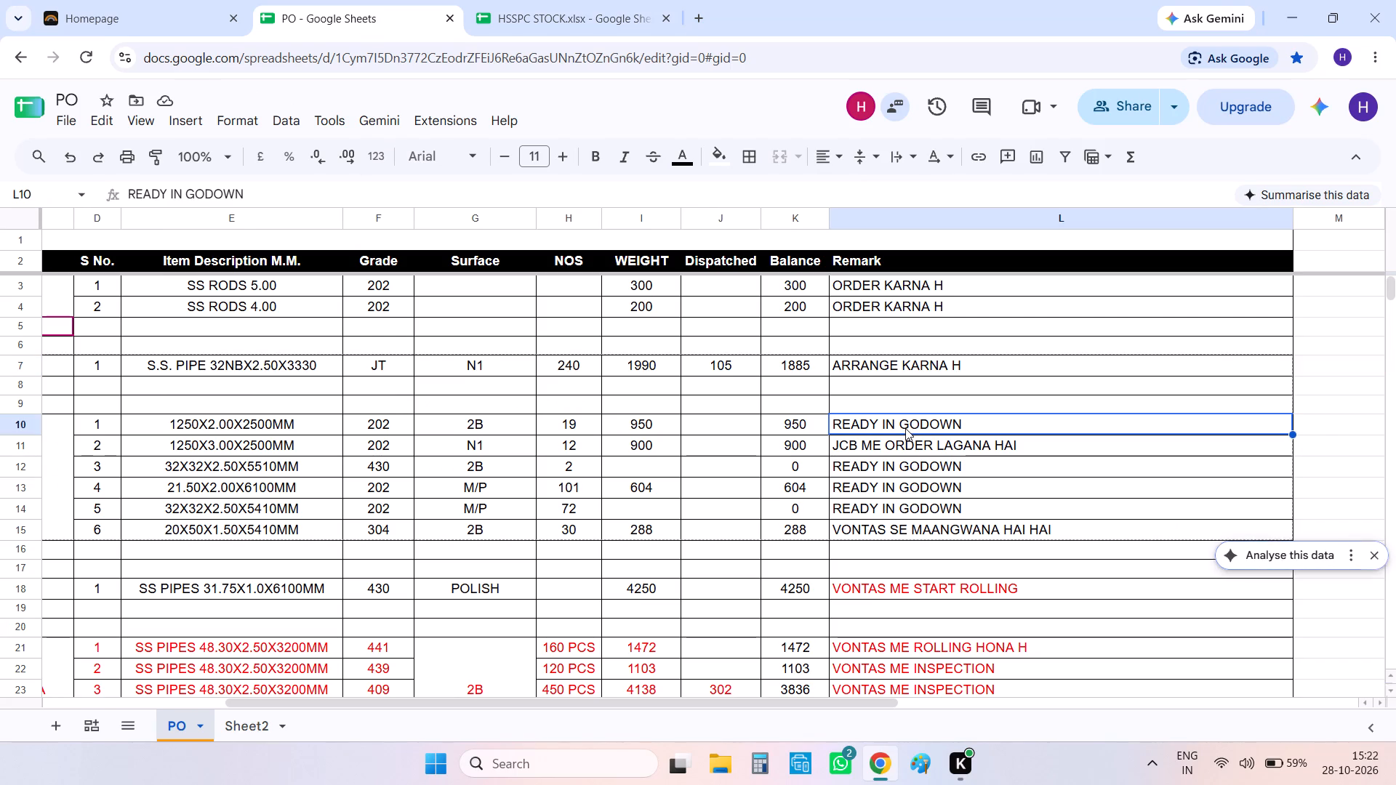
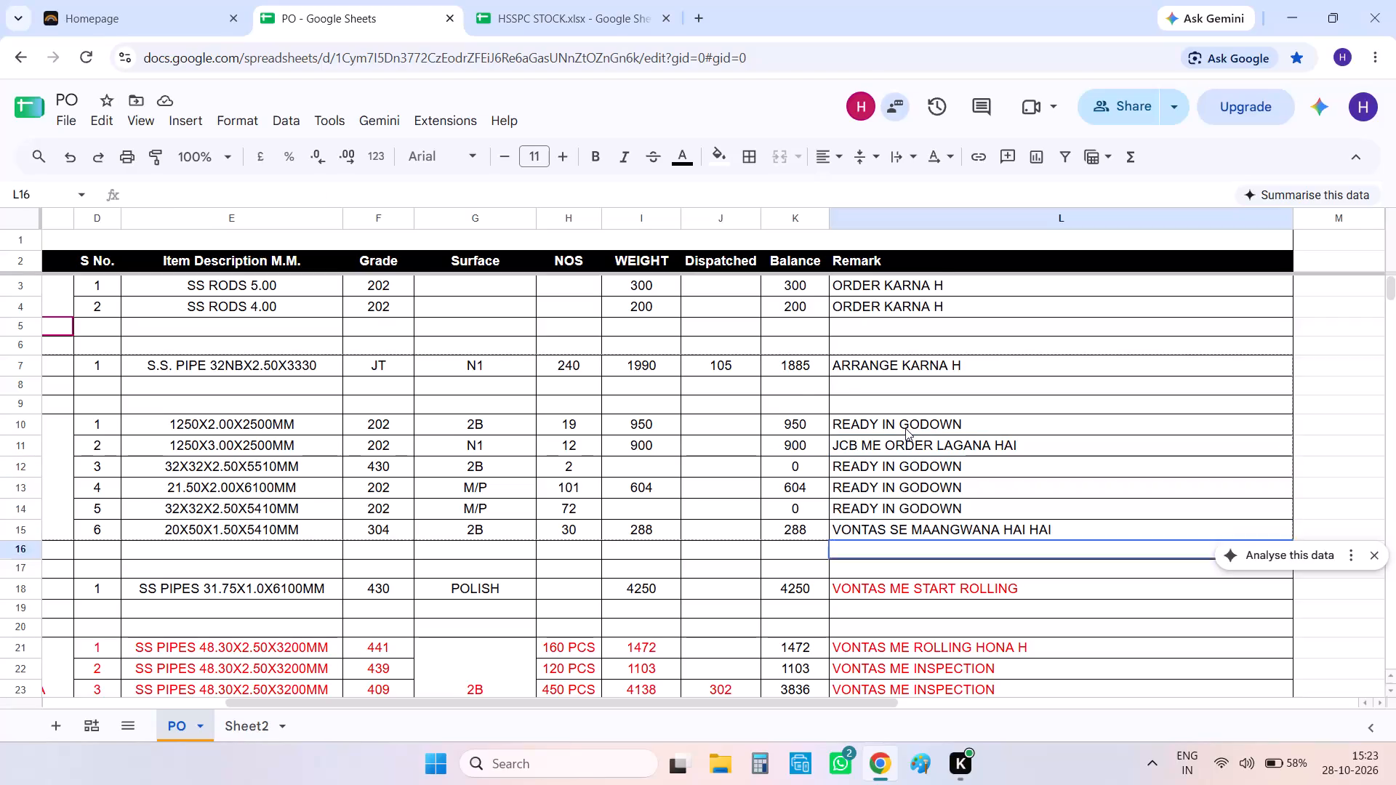
# Review the remarks of the orders from the SS PIPES 31.75X1.0X6100MM item down to the 32x32x2.50x5500 order.
pyautogui.press('Down')
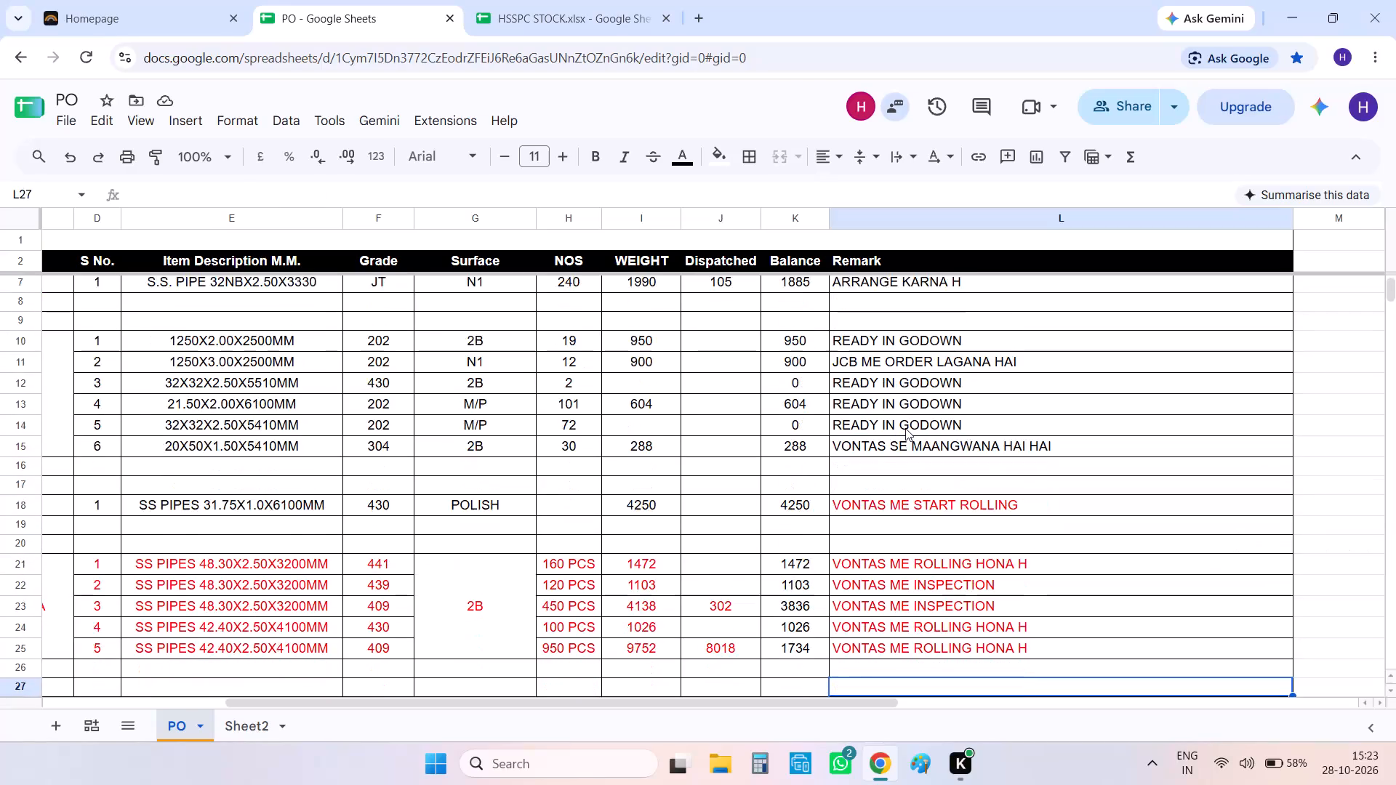
pyautogui.press('Down')
pyautogui.press('Down')
pyautogui.press('Down')
pyautogui.press('Down')
pyautogui.press('Down')
pyautogui.press('Down')
pyautogui.press('Down')
pyautogui.press('Down')
pyautogui.press('Down')
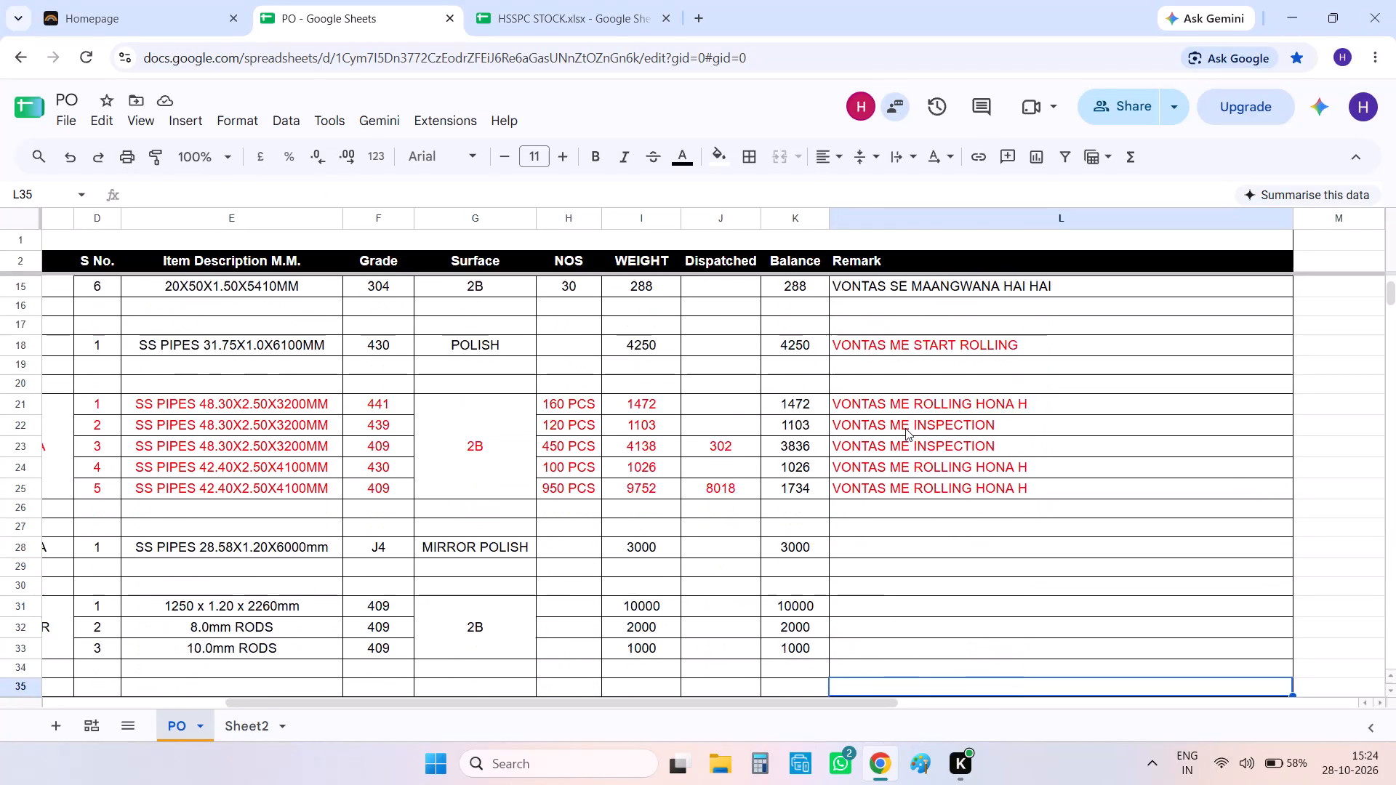
pyautogui.press('Down')
pyautogui.press('Down')
pyautogui.press('Down')
pyautogui.press('Down')
pyautogui.press('Down')
pyautogui.press('Down')
pyautogui.press('Up')
pyautogui.press('Up')
pyautogui.press('Up')
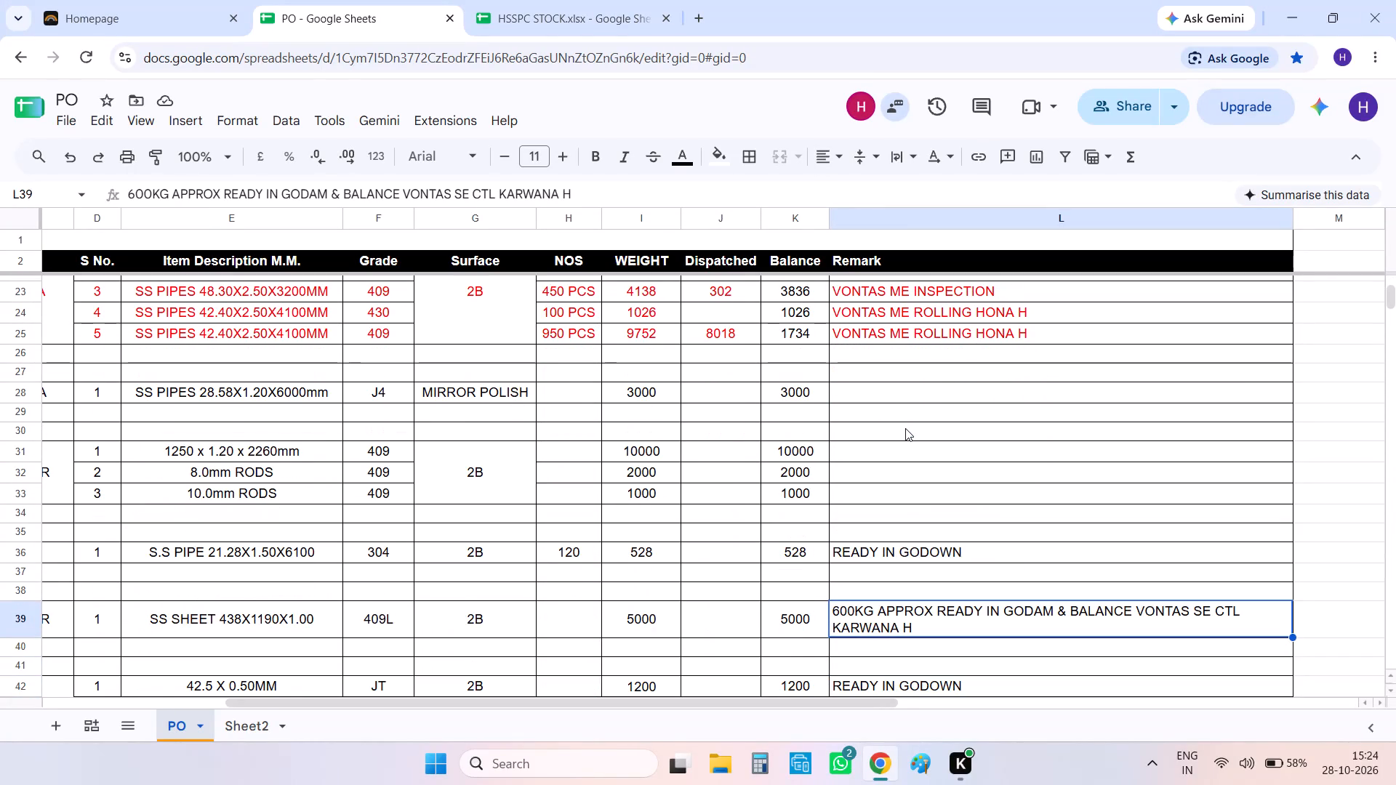
pyautogui.press('Down')
pyautogui.press('Down')
pyautogui.press('Up')
pyautogui.press('Up')
pyautogui.press('Up')
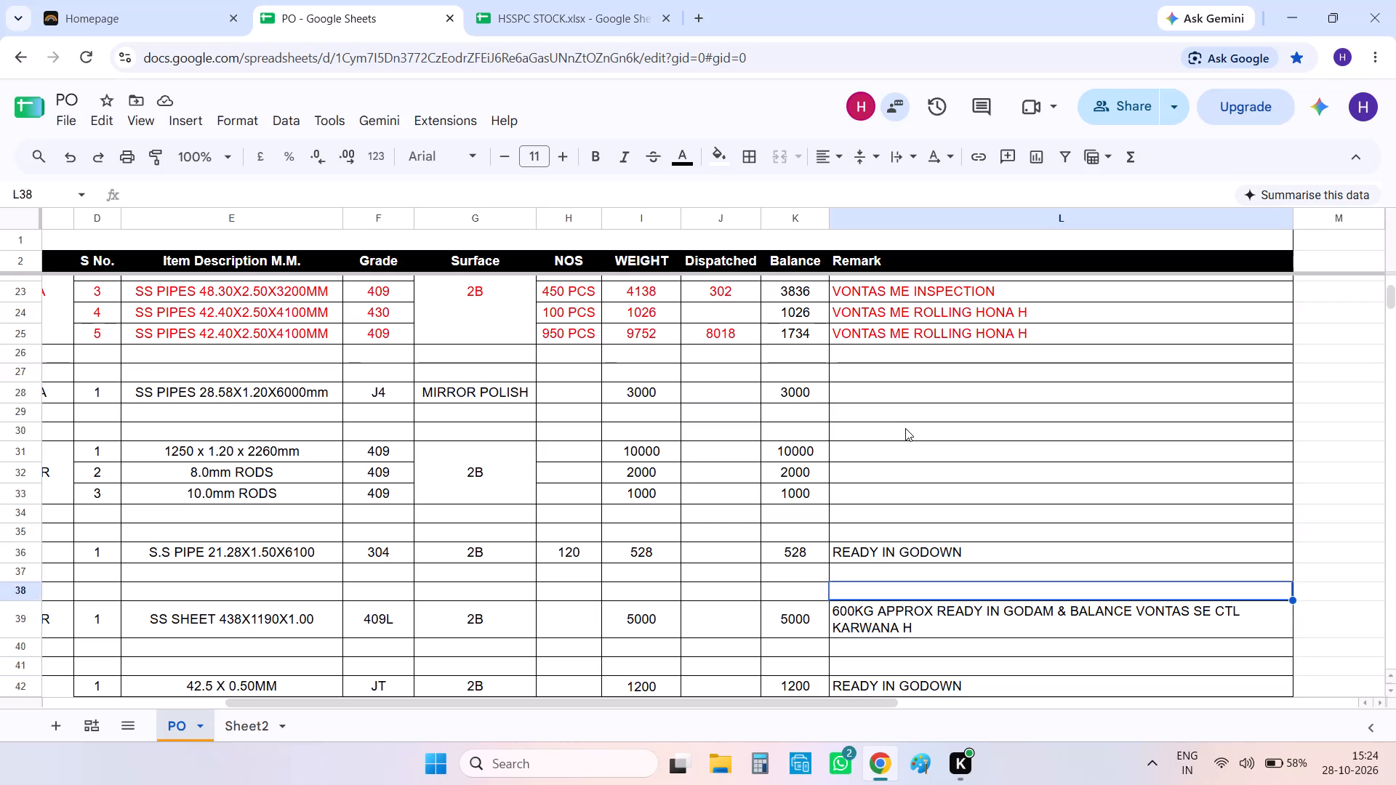
pyautogui.press('Down')
pyautogui.press('Down')
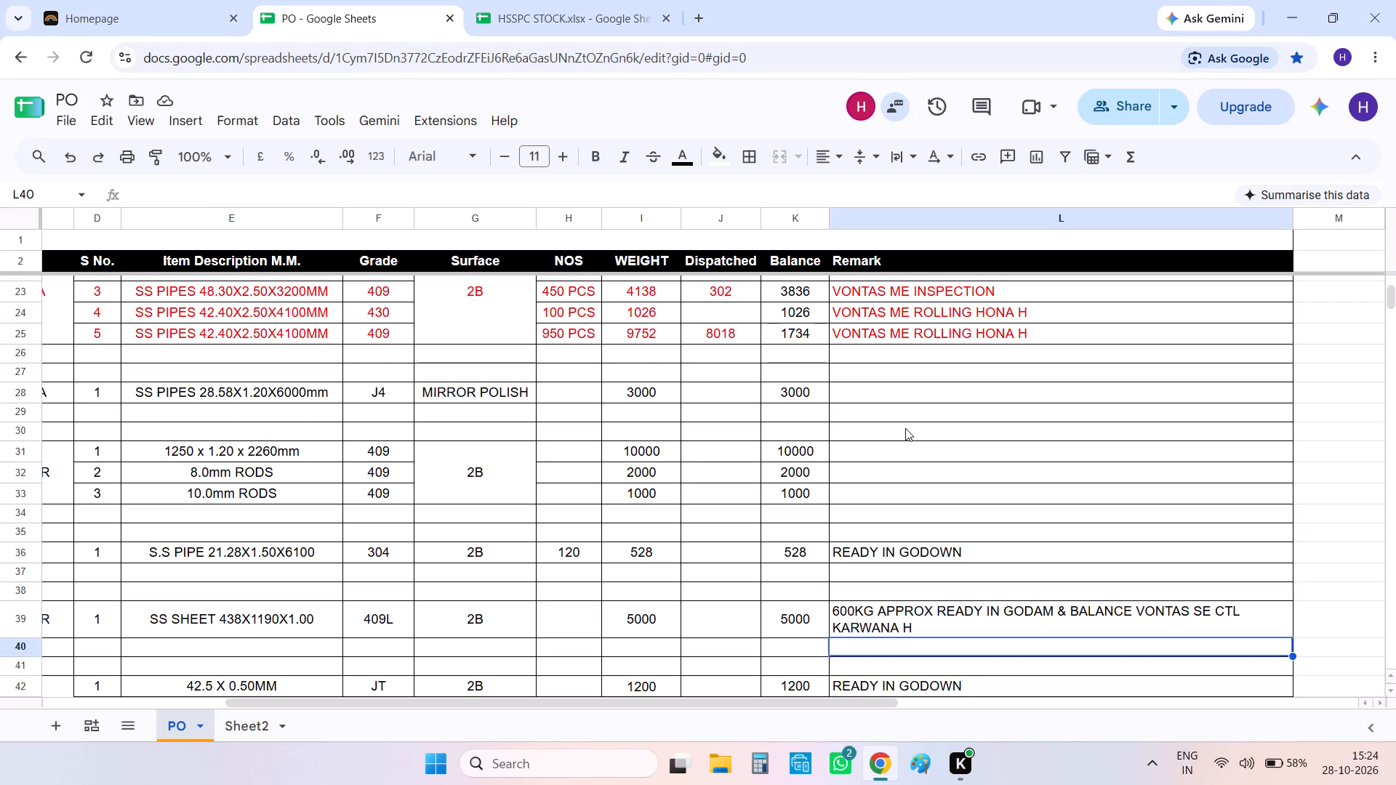
pyautogui.press('Down')
pyautogui.press('Down')
pyautogui.press('Down')
pyautogui.press('Down')
pyautogui.press('Down')
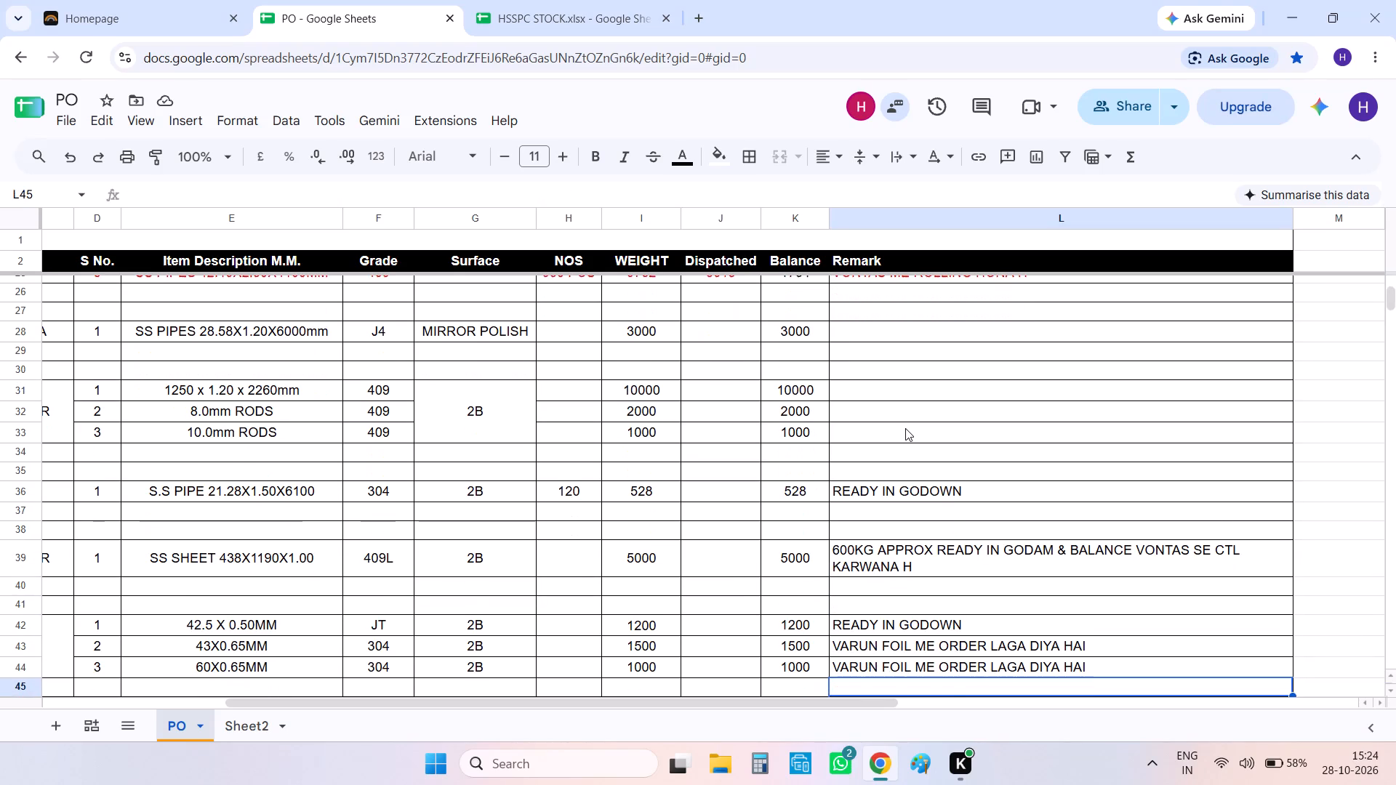
pyautogui.press('Down')
pyautogui.press('Down')
pyautogui.press('Down')
pyautogui.press('Down')
pyautogui.press('Down')
pyautogui.press('Up')
pyautogui.press('Up')
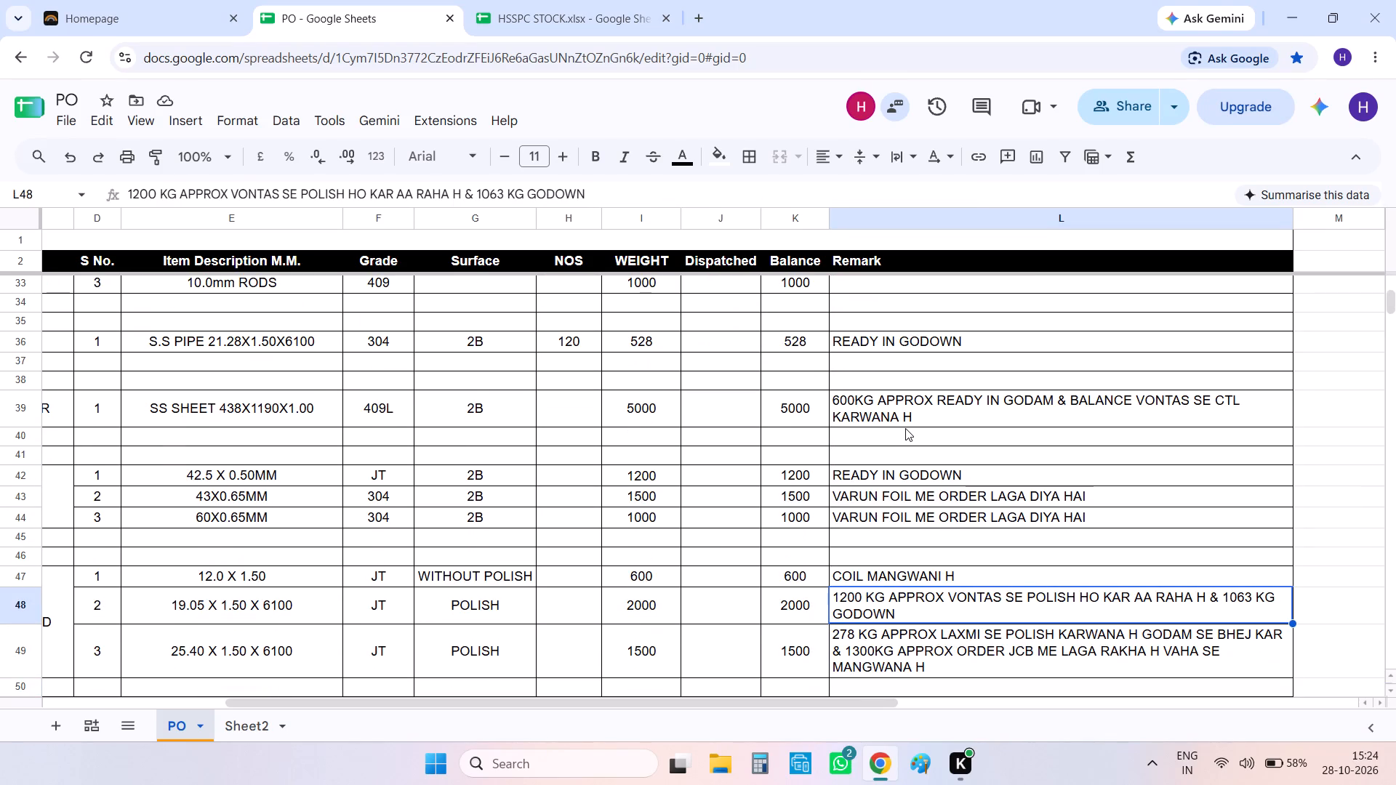
pyautogui.press('Down')
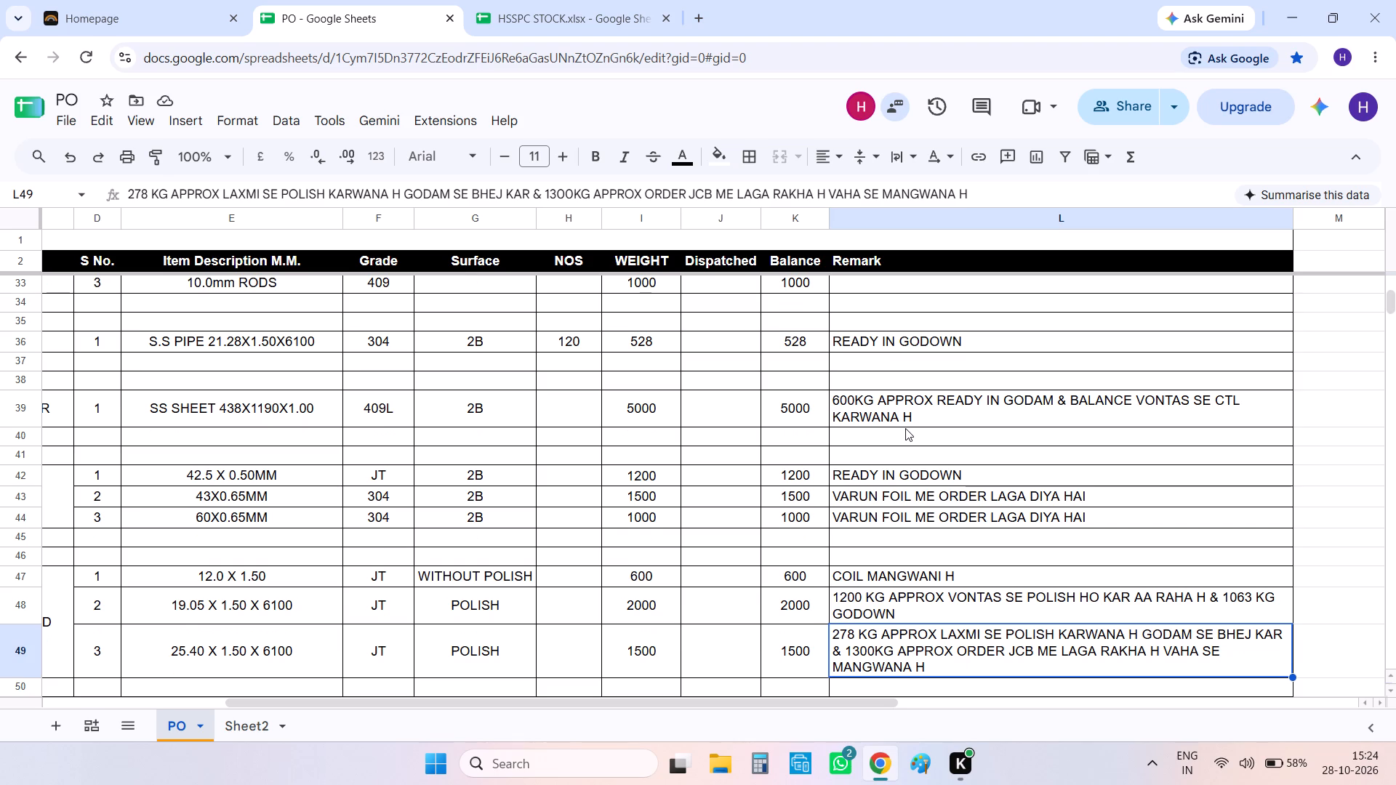
pyautogui.press('Down')
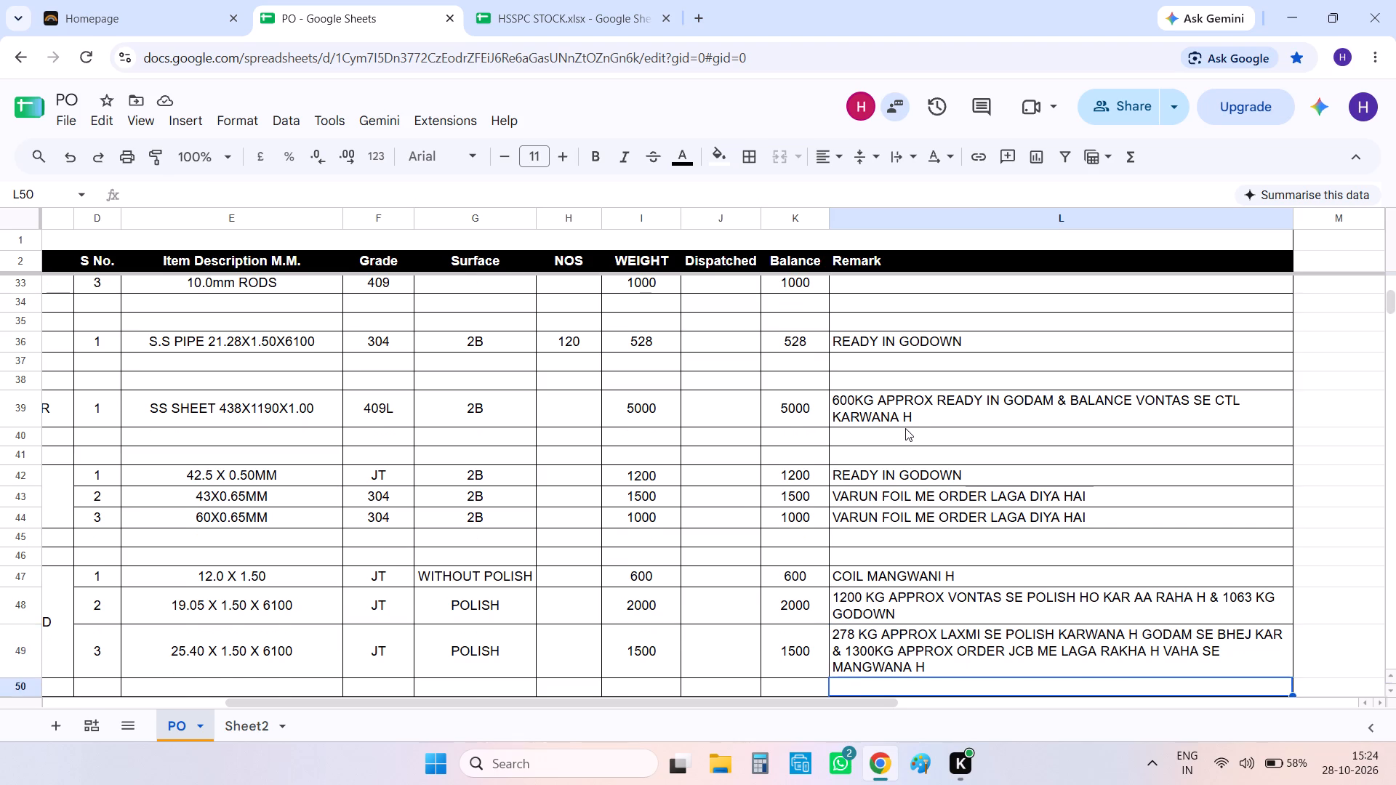
pyautogui.press('Down')
pyautogui.press('Down')
pyautogui.press('Down')
pyautogui.press('Down')
pyautogui.press('Down')
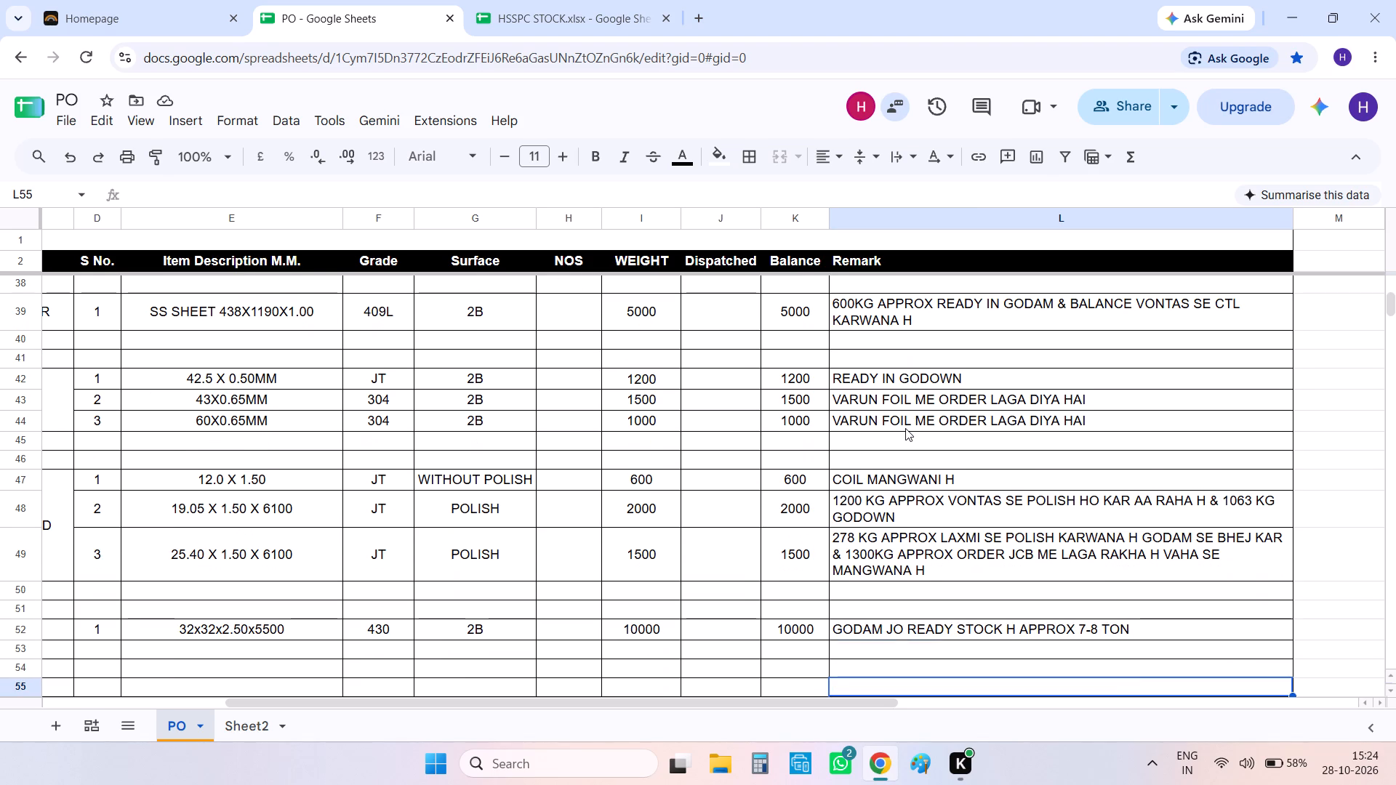
# Review the Remark column back upward from the 32x32x2.50x5500 order to the S.S. PIPE 32NBX2.50X3330 order.
pyautogui.press('Up')
pyautogui.press('Up')
pyautogui.press('Up')
pyautogui.press('Up')
pyautogui.press('Up')
pyautogui.press('Up')
pyautogui.press('Up')
pyautogui.press('Up')
pyautogui.press('Up')
pyautogui.press('Up')
pyautogui.press('Up')
pyautogui.press('Up')
pyautogui.press('Up')
pyautogui.press('Up')
pyautogui.press('Up')
pyautogui.press('Up')
pyautogui.press('Up')
pyautogui.press('Up')
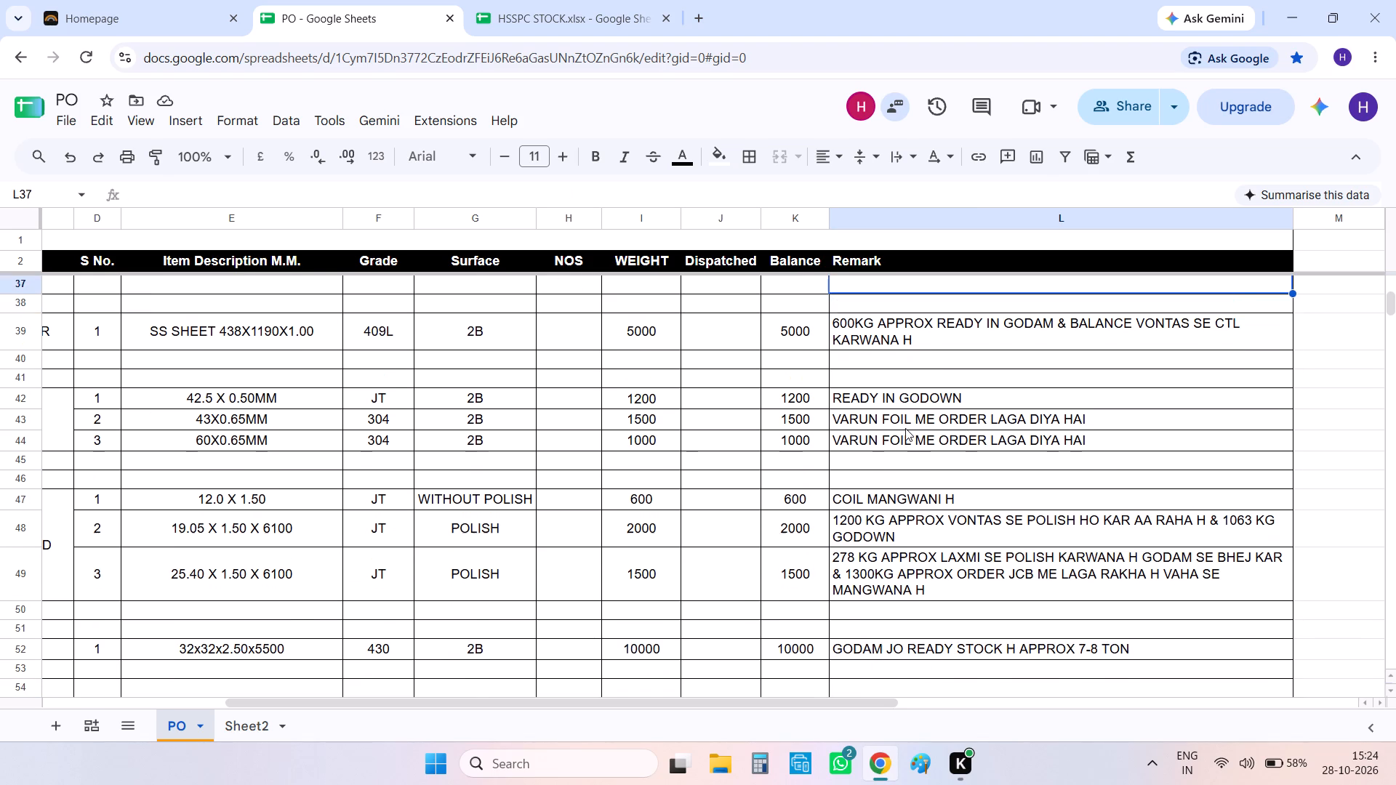
pyautogui.press('Up')
pyautogui.press('Up')
pyautogui.press('Up')
pyautogui.press('Up')
pyautogui.press('Up')
pyautogui.press('Up')
pyautogui.press('Up')
pyautogui.press('Up')
pyautogui.press('Up')
pyautogui.press('Up')
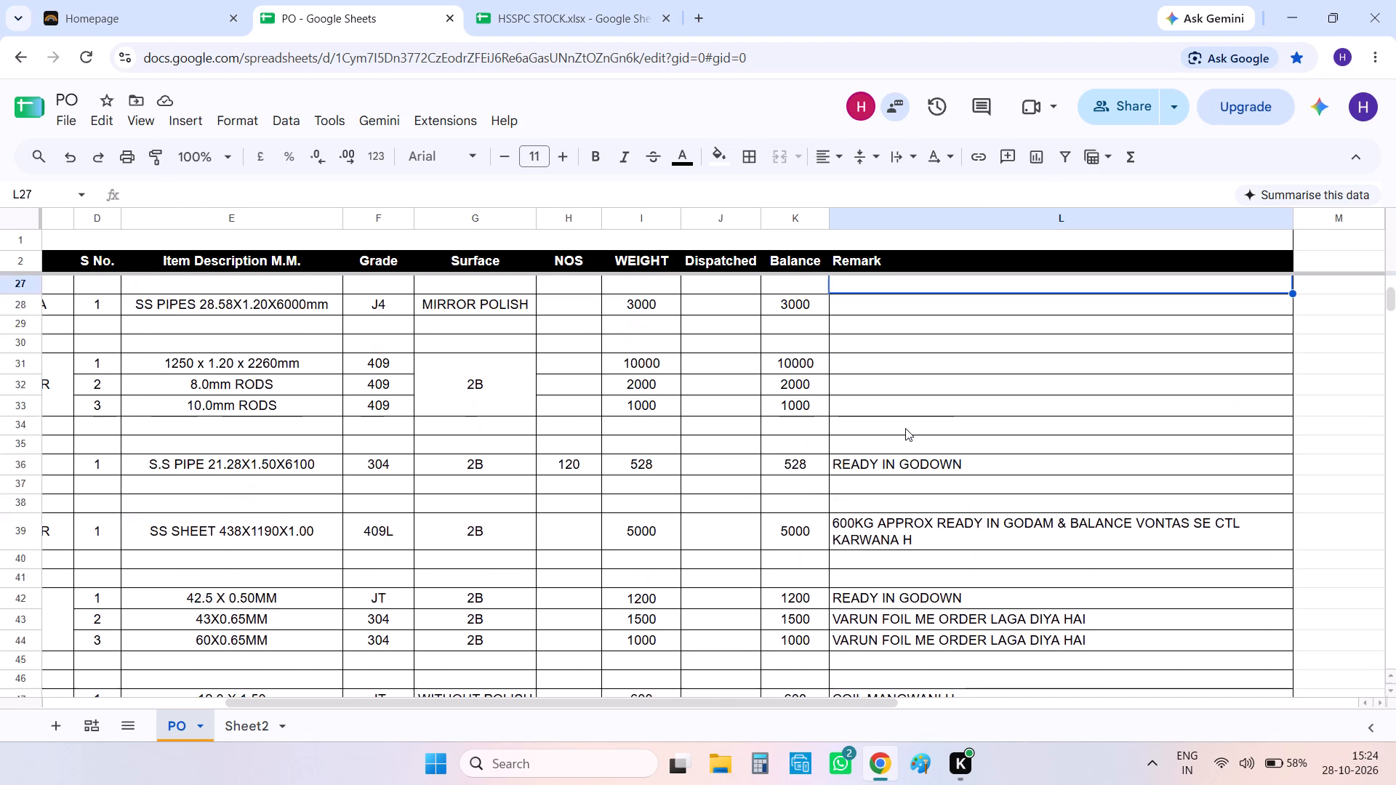
pyautogui.press('Up')
pyautogui.press('Up')
pyautogui.press('Up')
pyautogui.press('Up')
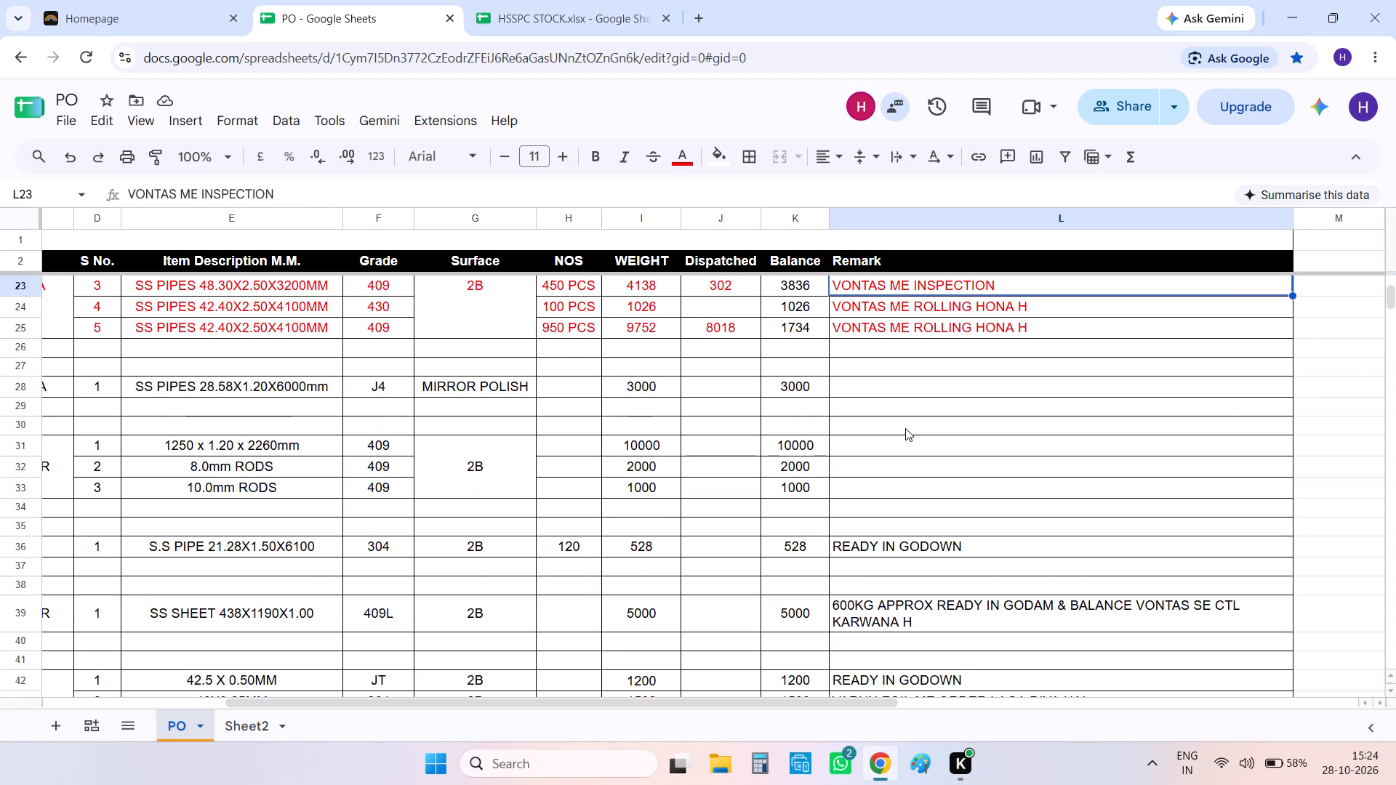
pyautogui.press('Up')
pyautogui.press('Up')
pyautogui.press('Up')
pyautogui.press('Up')
pyautogui.press('Up')
pyautogui.press('Up')
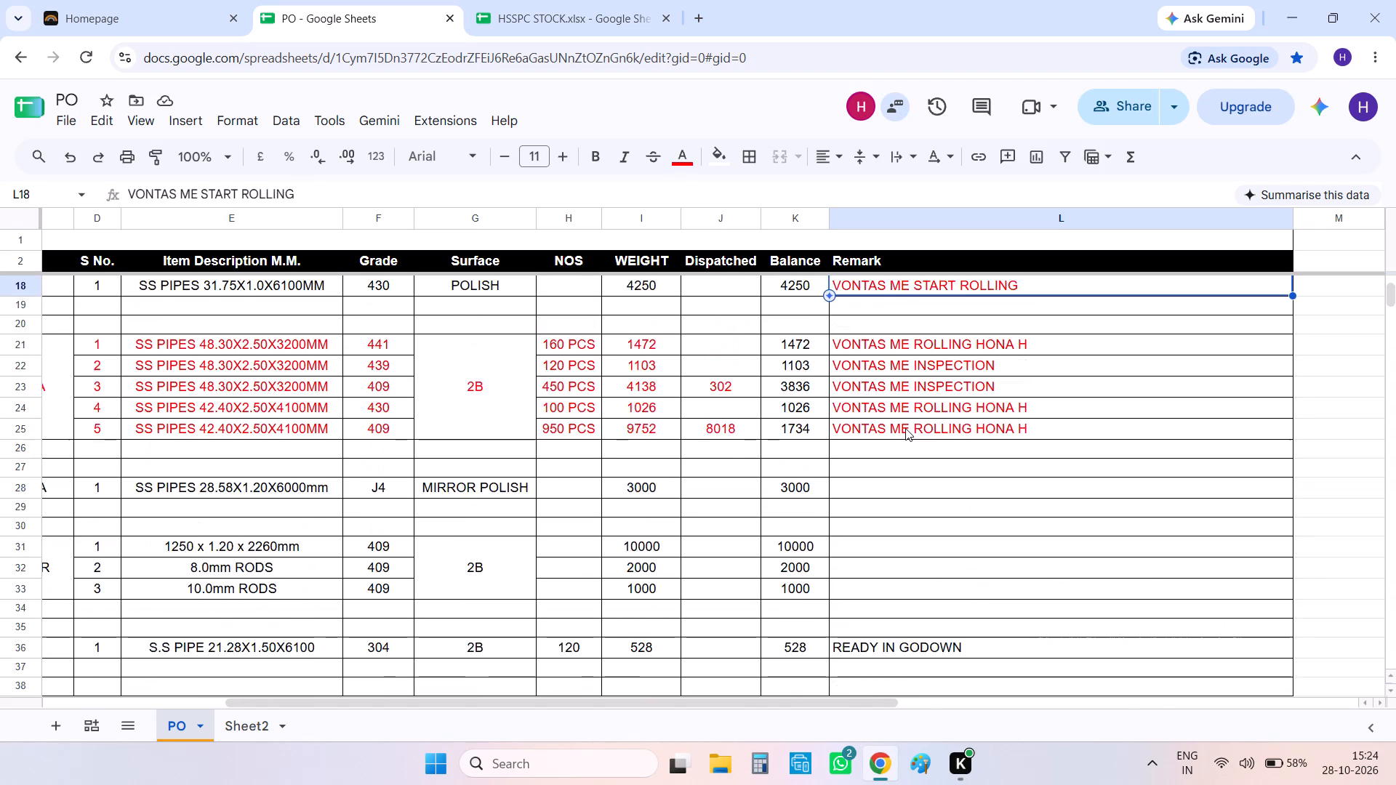
pyautogui.press('Up')
pyautogui.press('Up')
pyautogui.press('Up')
pyautogui.press('Up')
pyautogui.press('Up')
pyautogui.press('Up')
pyautogui.press('Up')
pyautogui.press('Up')
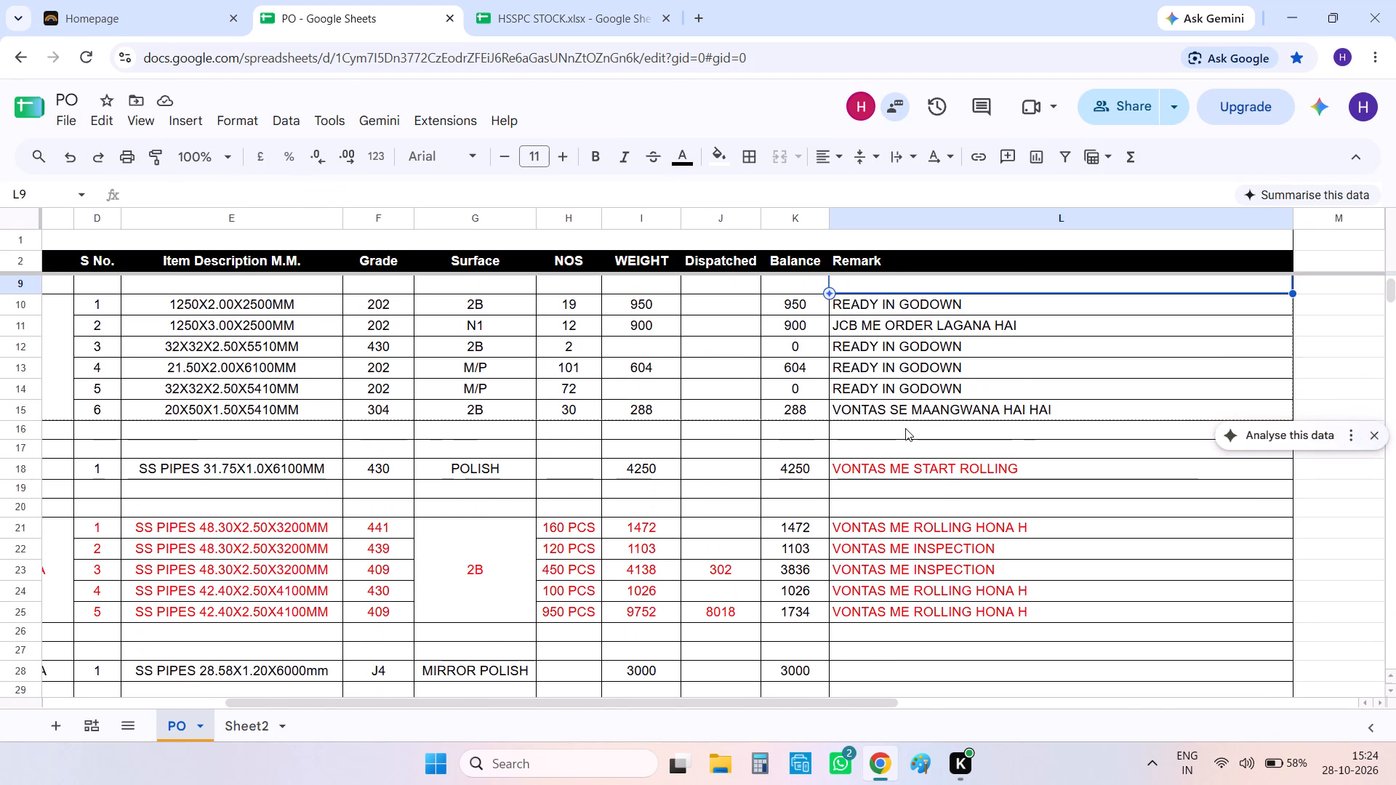
pyautogui.press('Up')
pyautogui.press('Up')
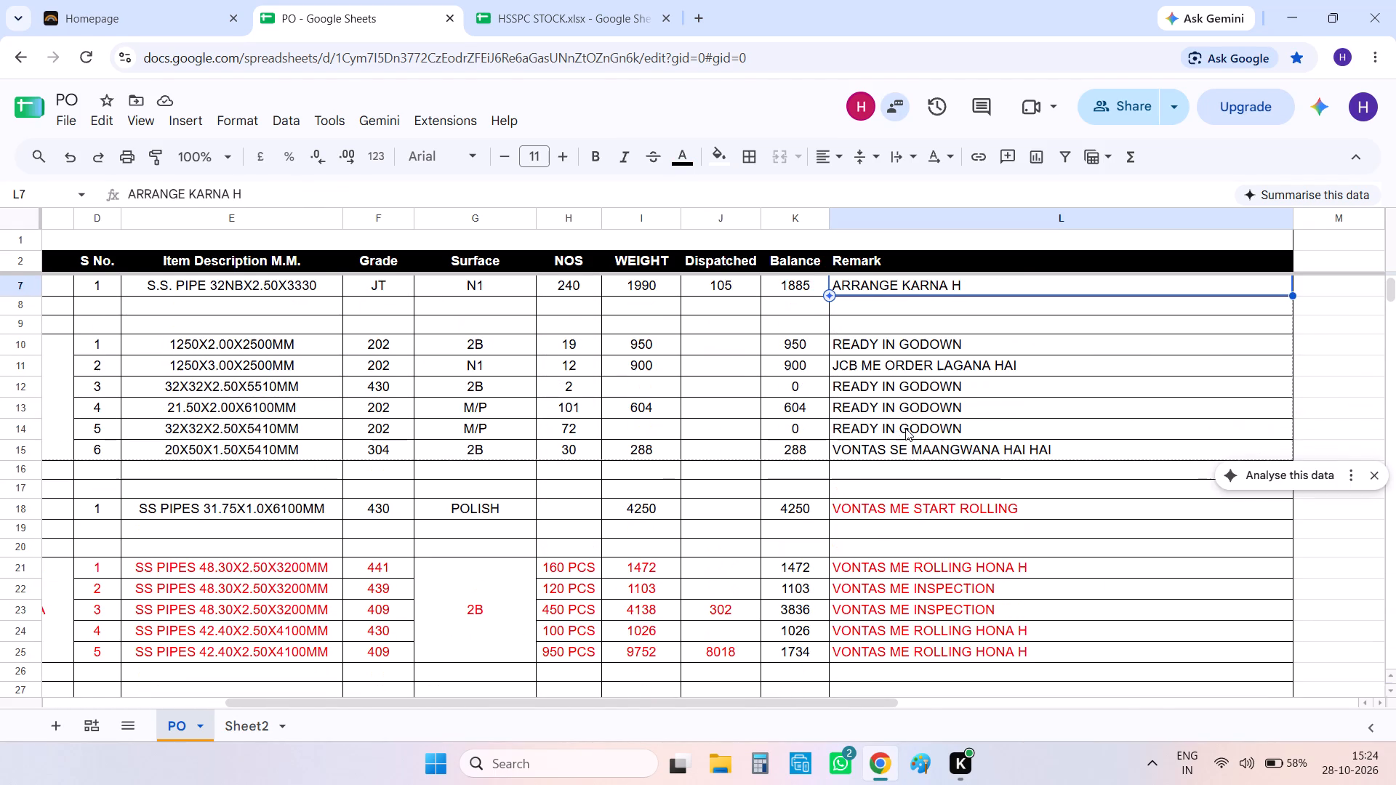
pyautogui.press('Up')
pyautogui.press('Down')
pyautogui.press('Down')
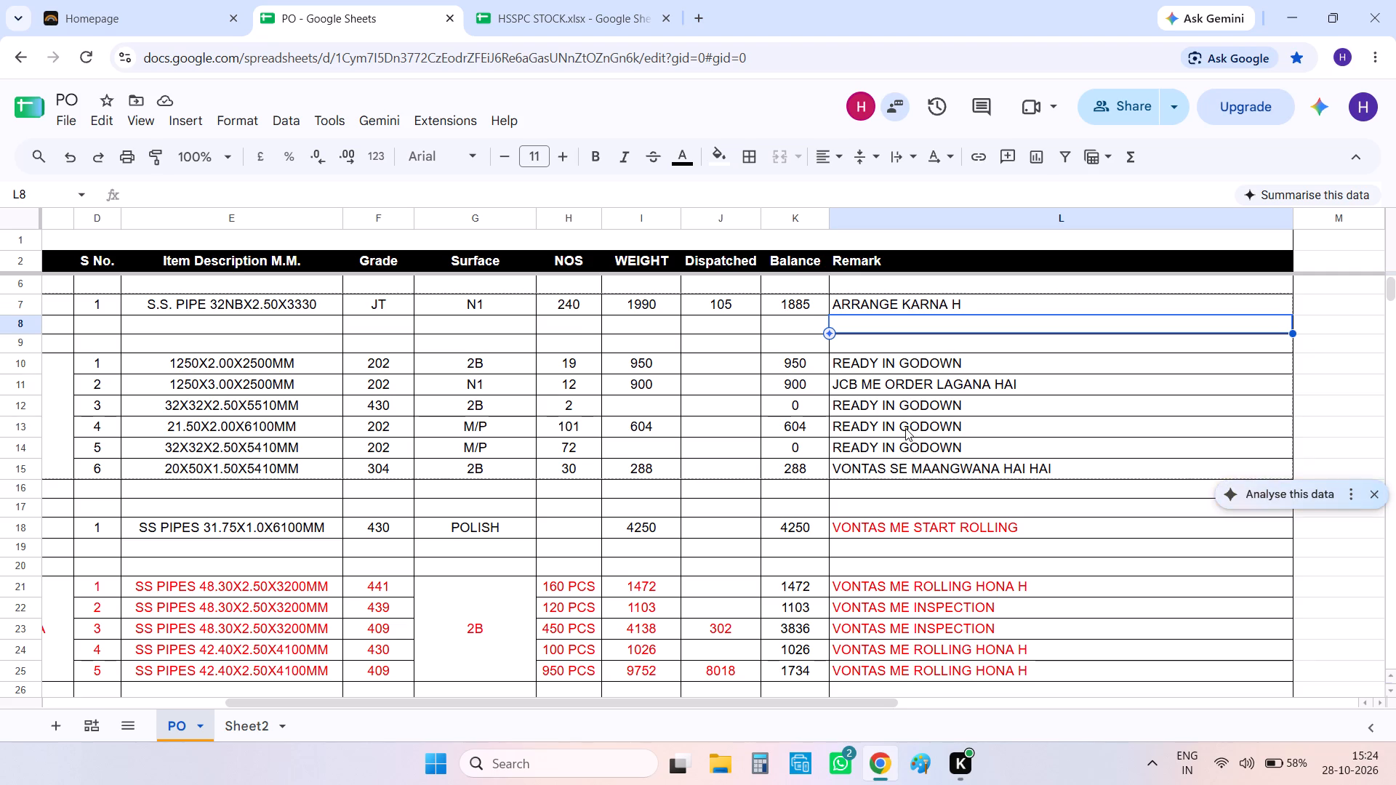
# Add the prefix SS SHEET to the item description 1250X2.00X2500MM, separated by a space.
pyautogui.doubleClick(156, 360)
pyautogui.press('Left')
pyautogui.press('Left')
pyautogui.press('Left')
pyautogui.press('Left')
pyautogui.press('Left')
pyautogui.press('Left')
pyautogui.press('Left')
pyautogui.press('Left')
pyautogui.press('Left')
pyautogui.press('Left')
pyautogui.press('Left')
pyautogui.press('Left')
pyautogui.press('Left')
pyautogui.press('Left')
pyautogui.press('Left')
pyautogui.press('Left')
pyautogui.press('Left')
pyautogui.press('Left')
pyautogui.press('Left')
pyautogui.press('Left')
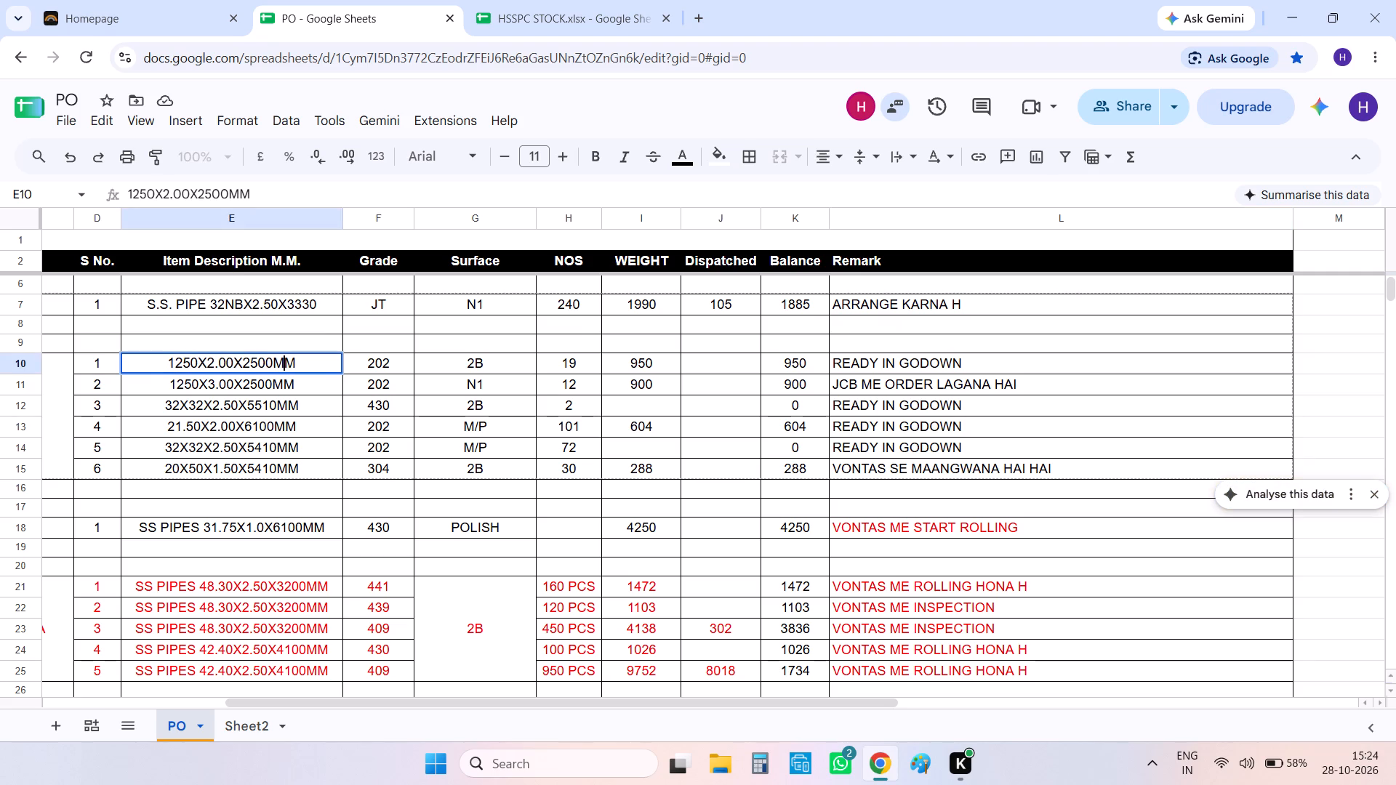
pyautogui.write('SS SHEET')
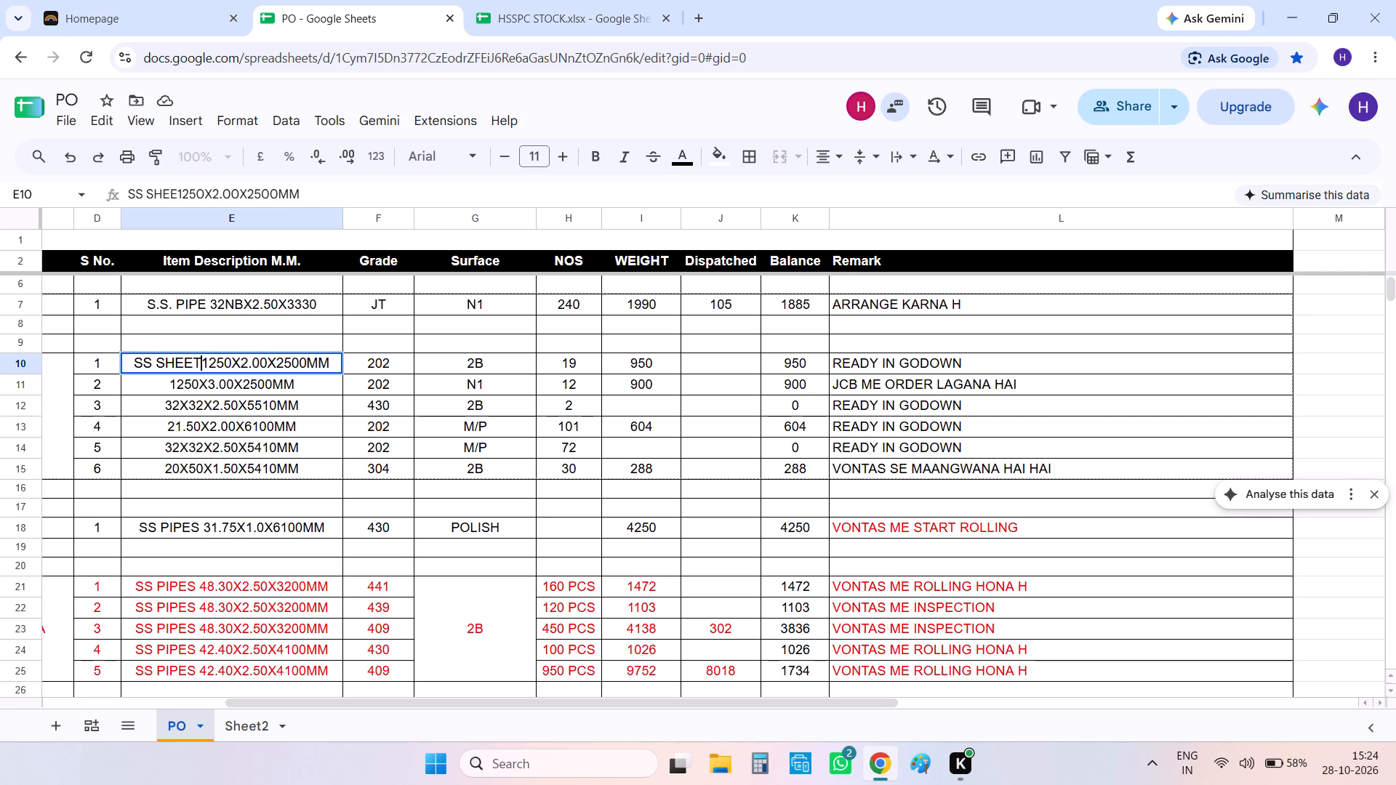
pyautogui.press('space')
pyautogui.press('Right')
pyautogui.press('Left')
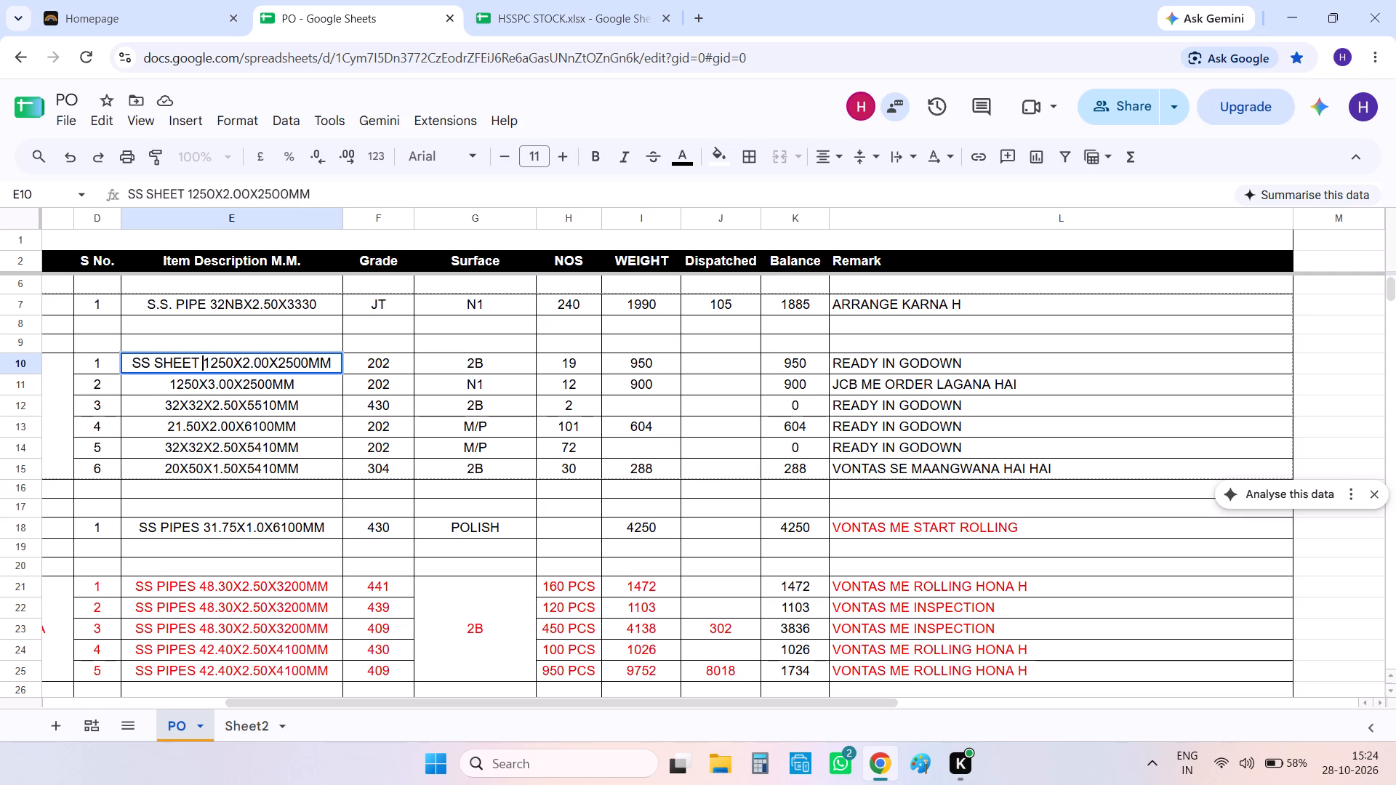
pyautogui.press('Left')
pyautogui.press('Return')
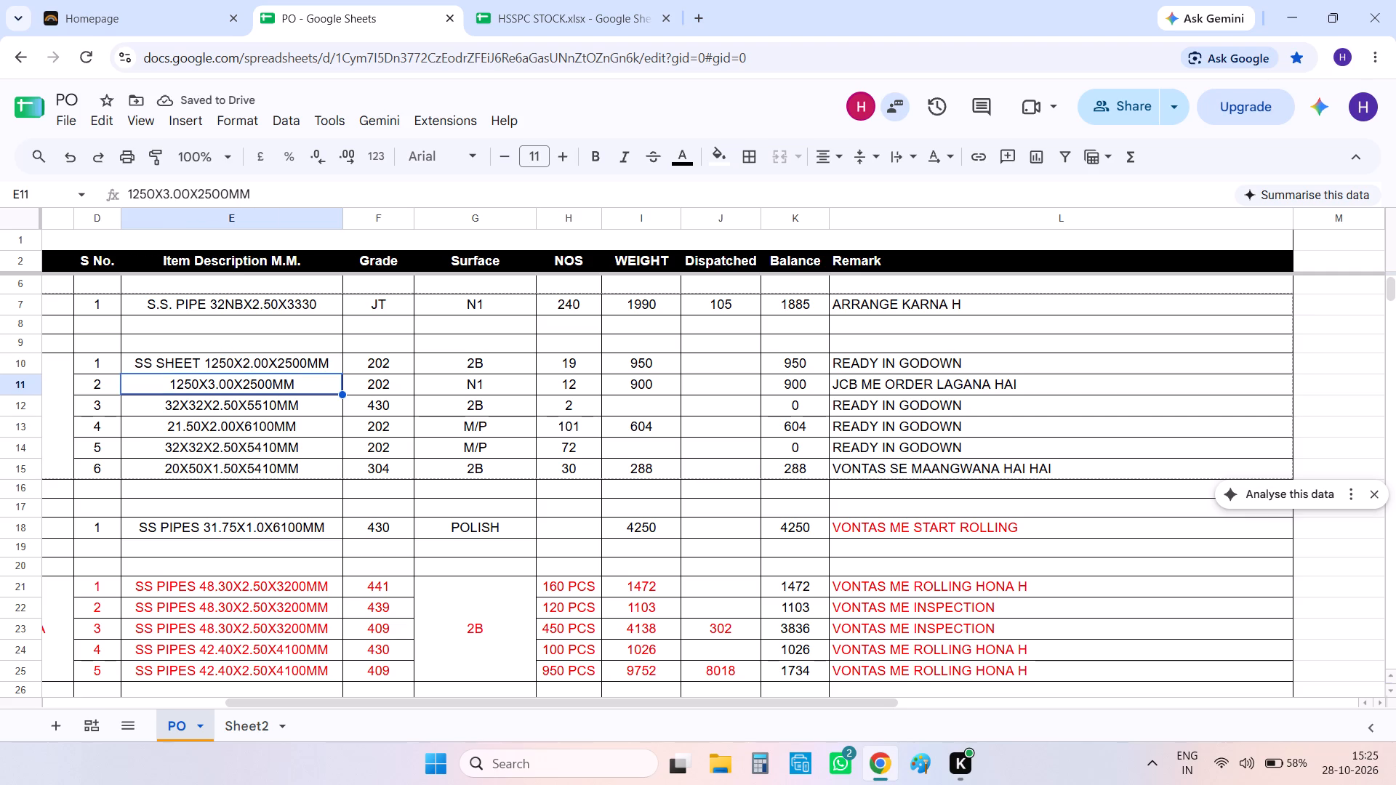
# Add the prefix SS SHEET to the item description 1250X3.00X2500MM, separated by a space.
pyautogui.click(128, 192)
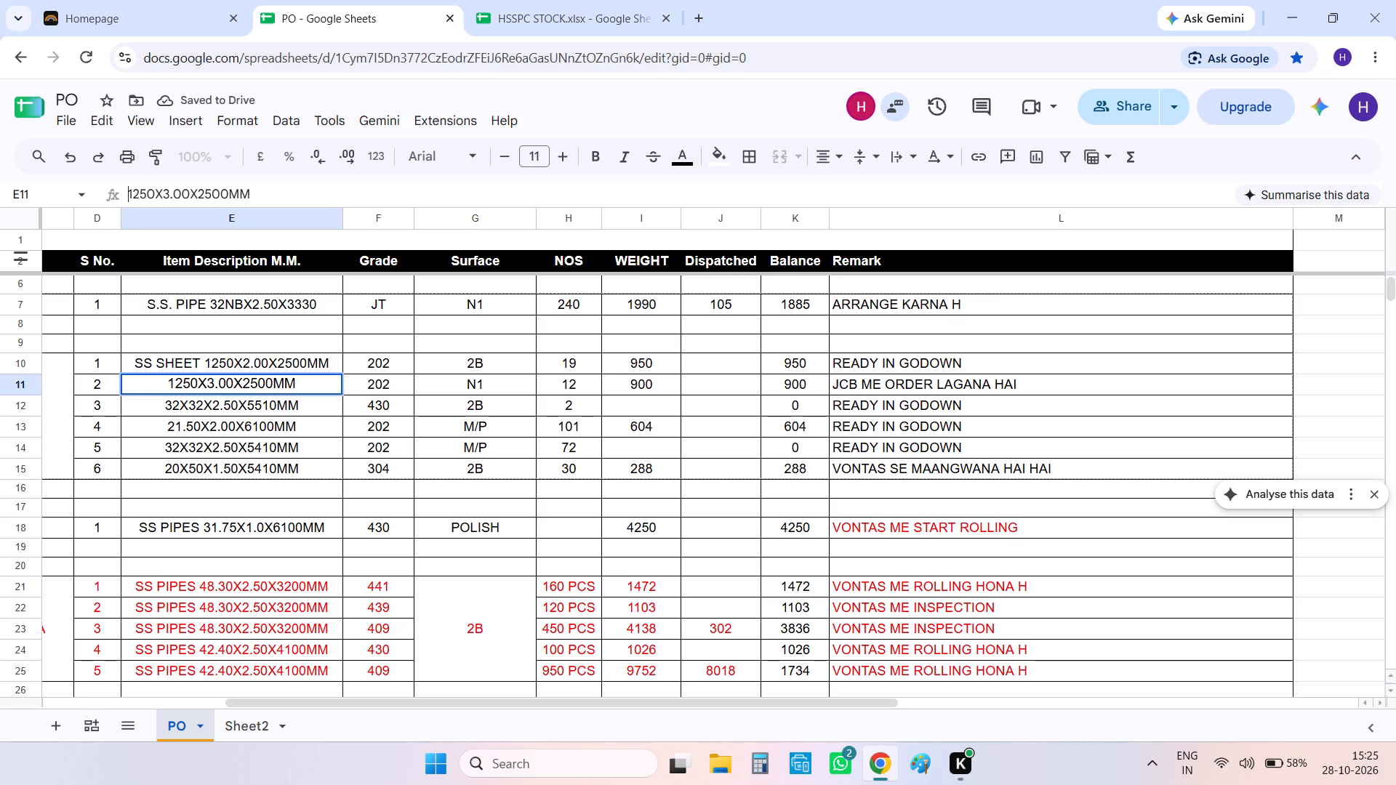
pyautogui.write('SS SHEET')
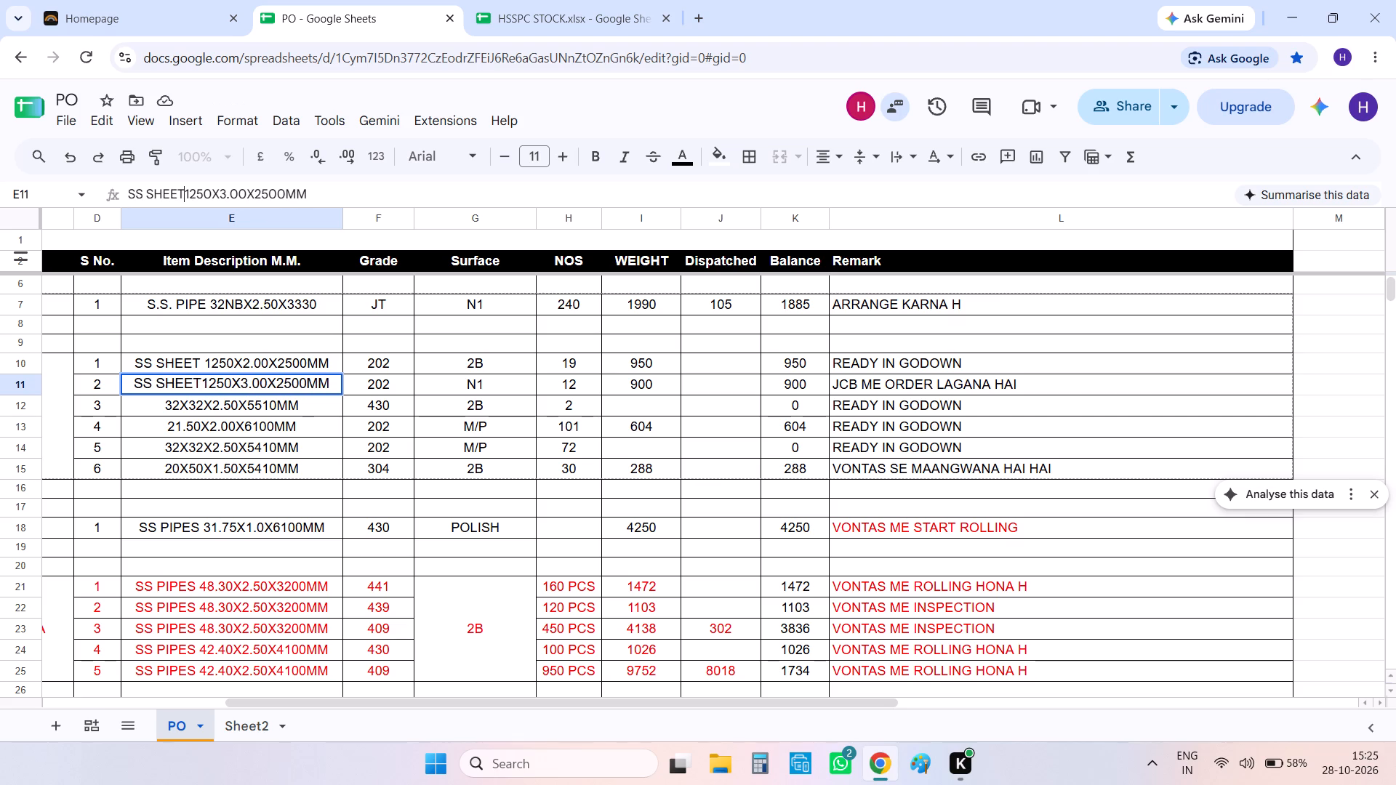
pyautogui.press('space')
pyautogui.press('Return')
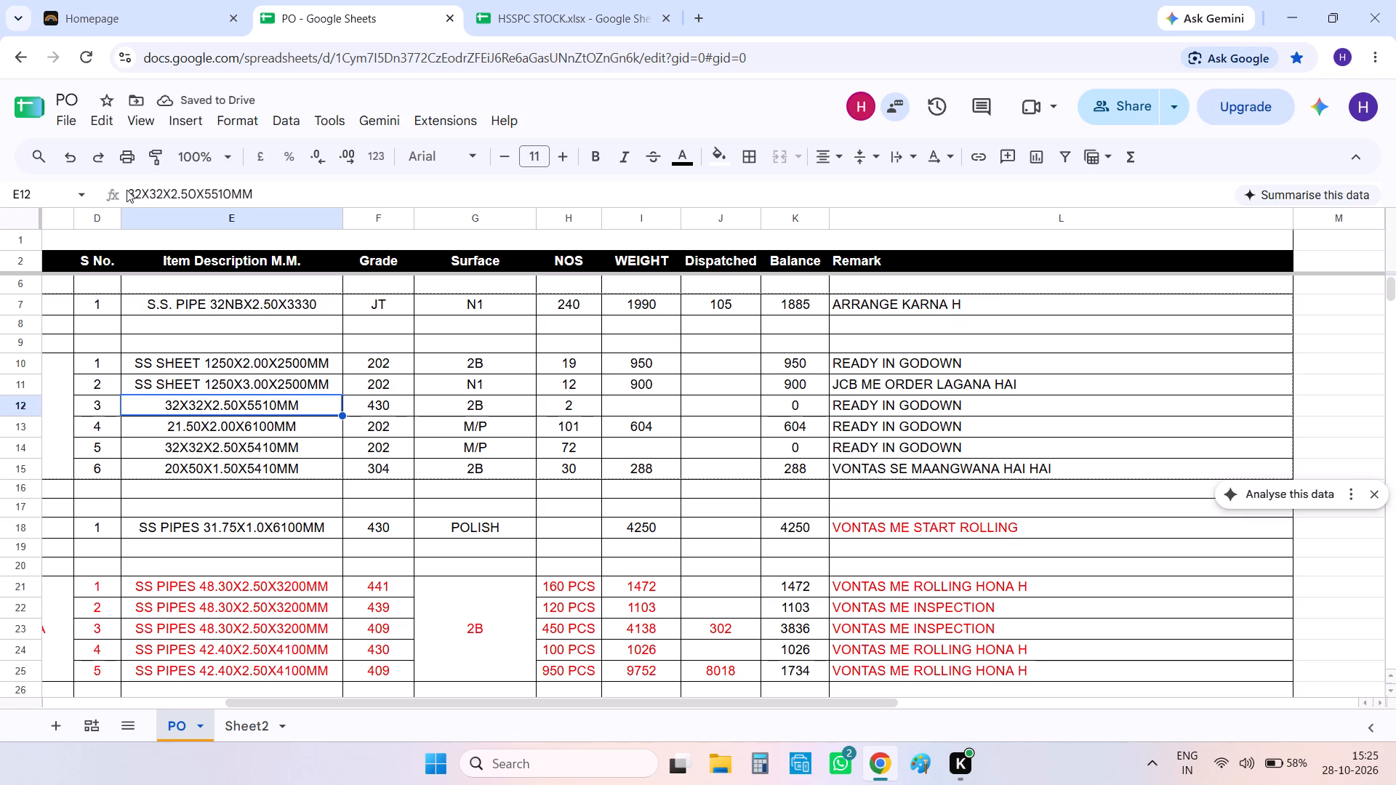
# Add the prefix SS PIPES directly before the item description 32X32X2.50X5510MM, without a space.
pyautogui.doubleClick(127, 190)
pyautogui.click(127, 190)
pyautogui.click(130, 192)
pyautogui.write('SS PIPES')
pyautogui.press('Return')
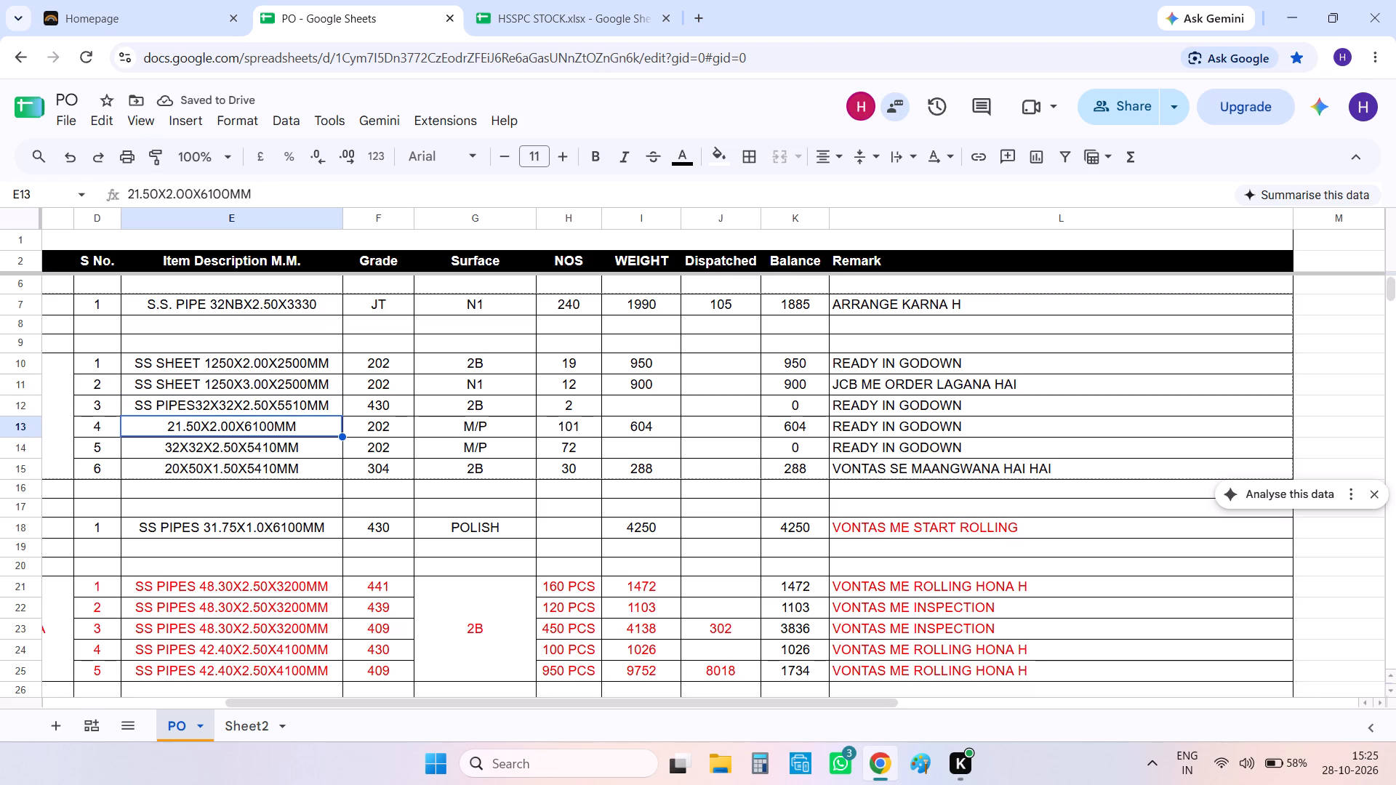
# Add the prefix SS PIPES directly before the item description 21.50X2.00X6100MM, without a space.
pyautogui.click(140, 193)
pyautogui.press('Left')
pyautogui.press('Left')
pyautogui.press('Left')
pyautogui.write('SS PIPES')
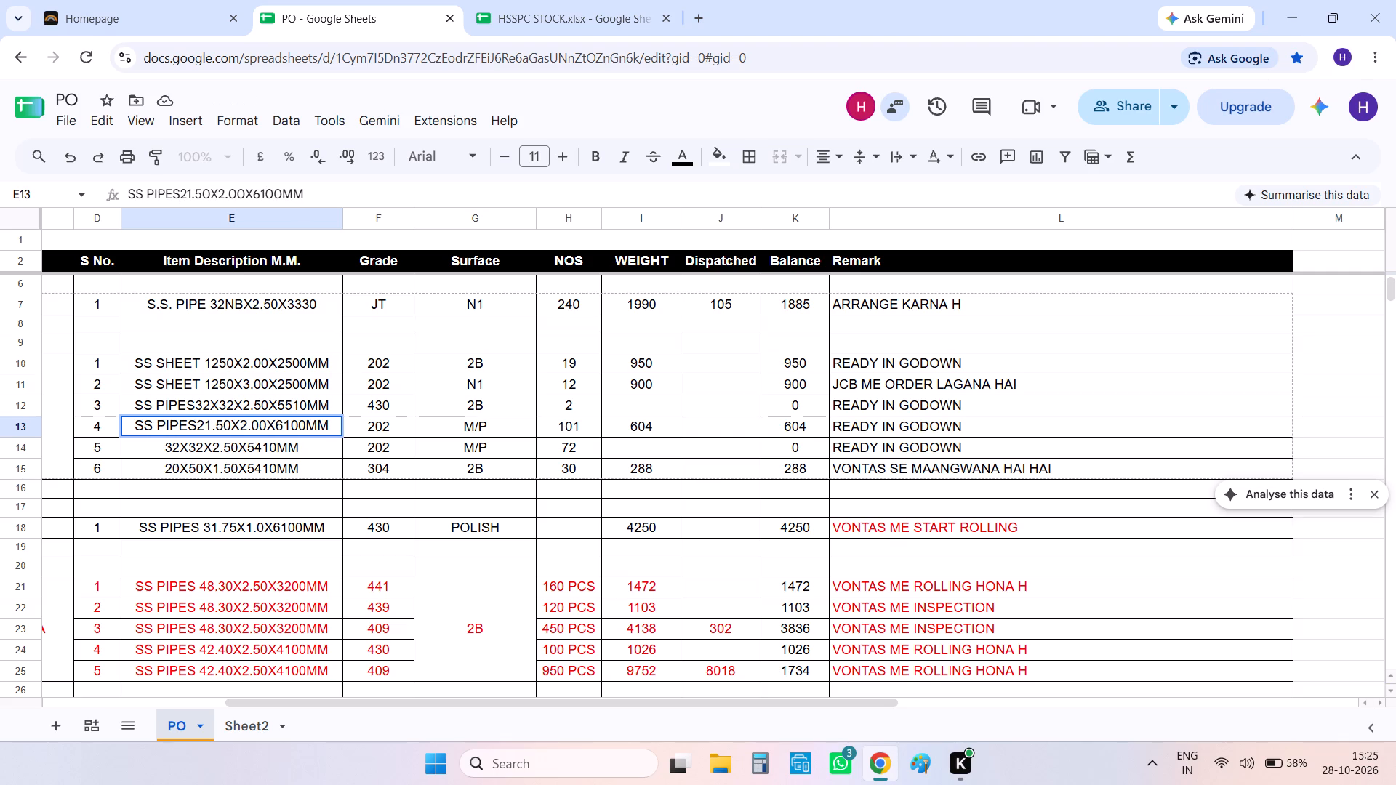
pyautogui.press('Return')
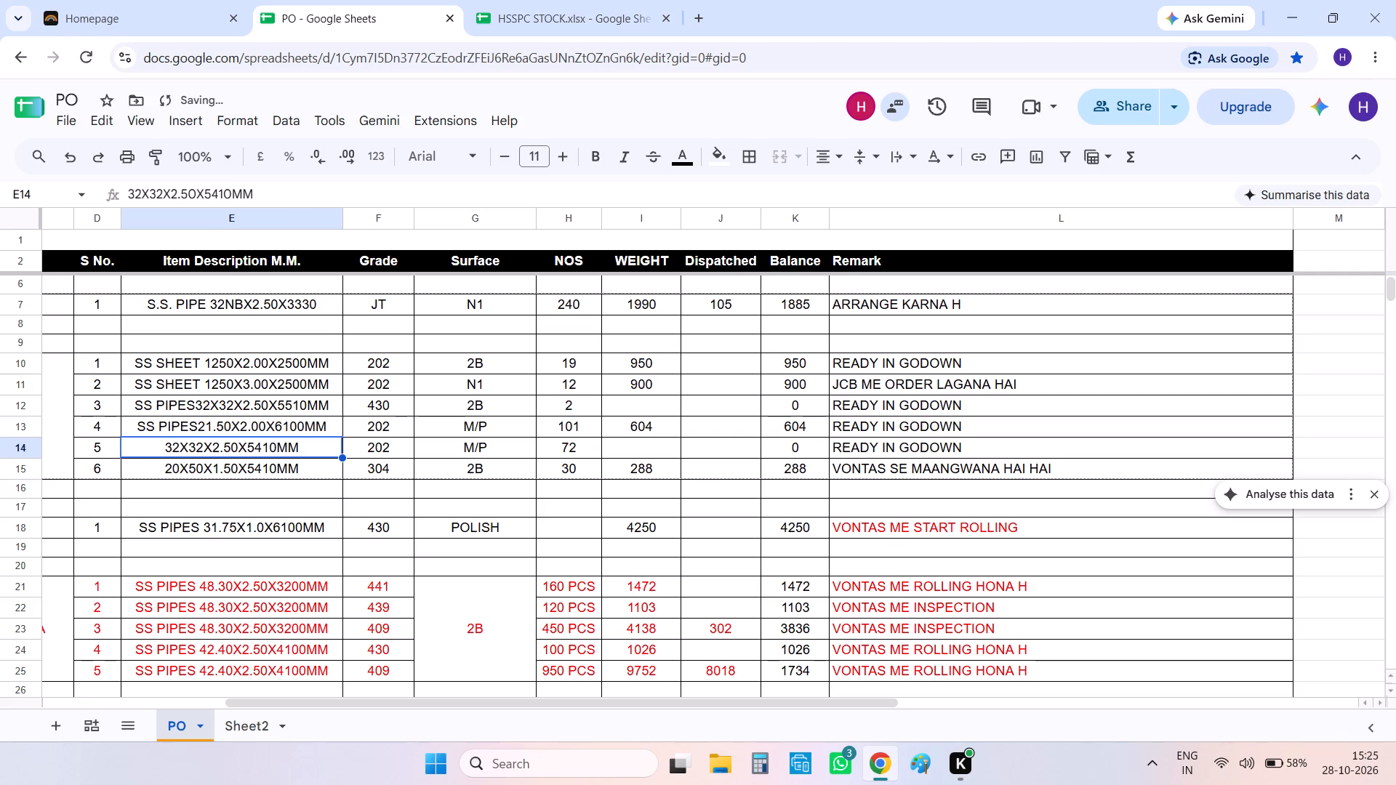
# Add the prefix SS PIPES to the item description 20X50X1.50X5410MM, separated by a space.
pyautogui.press('Down')
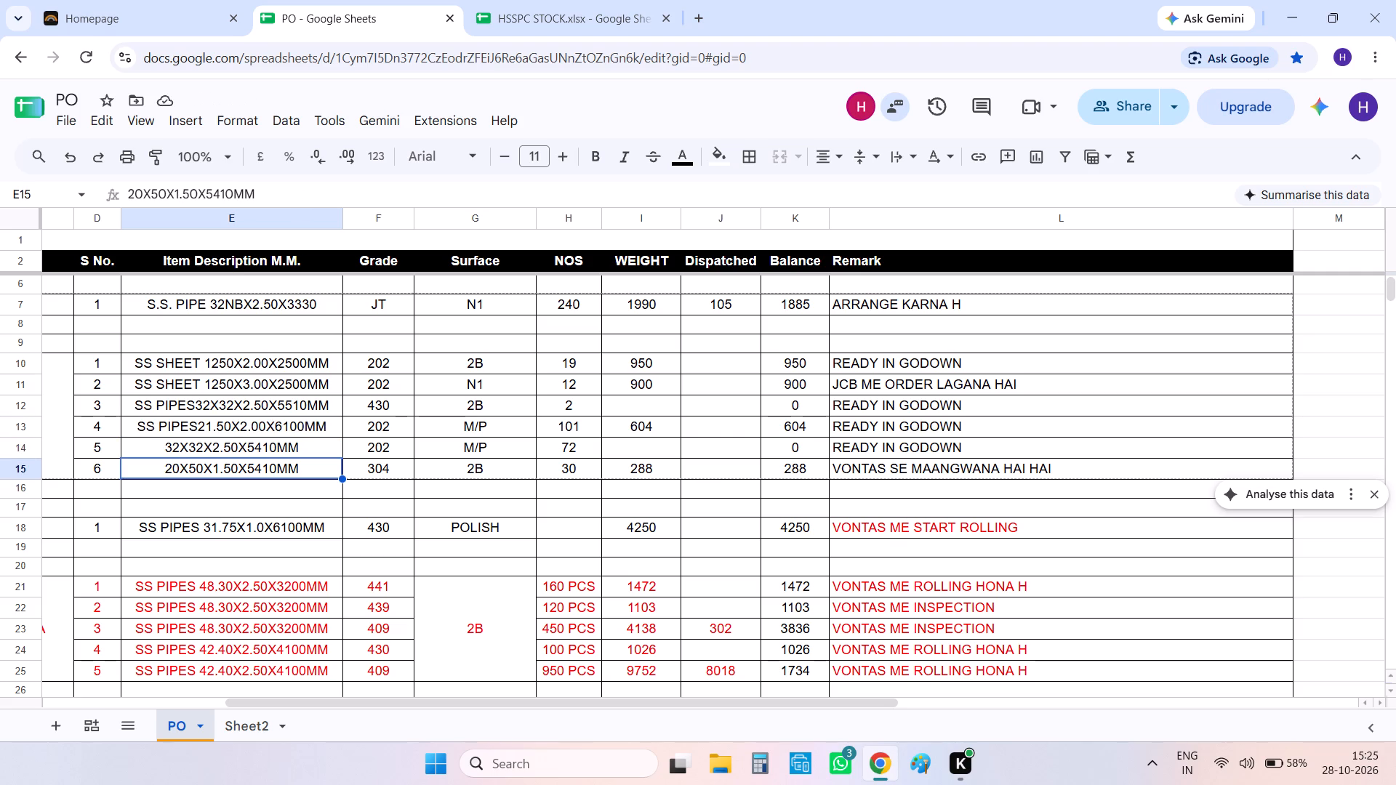
pyautogui.click(140, 194)
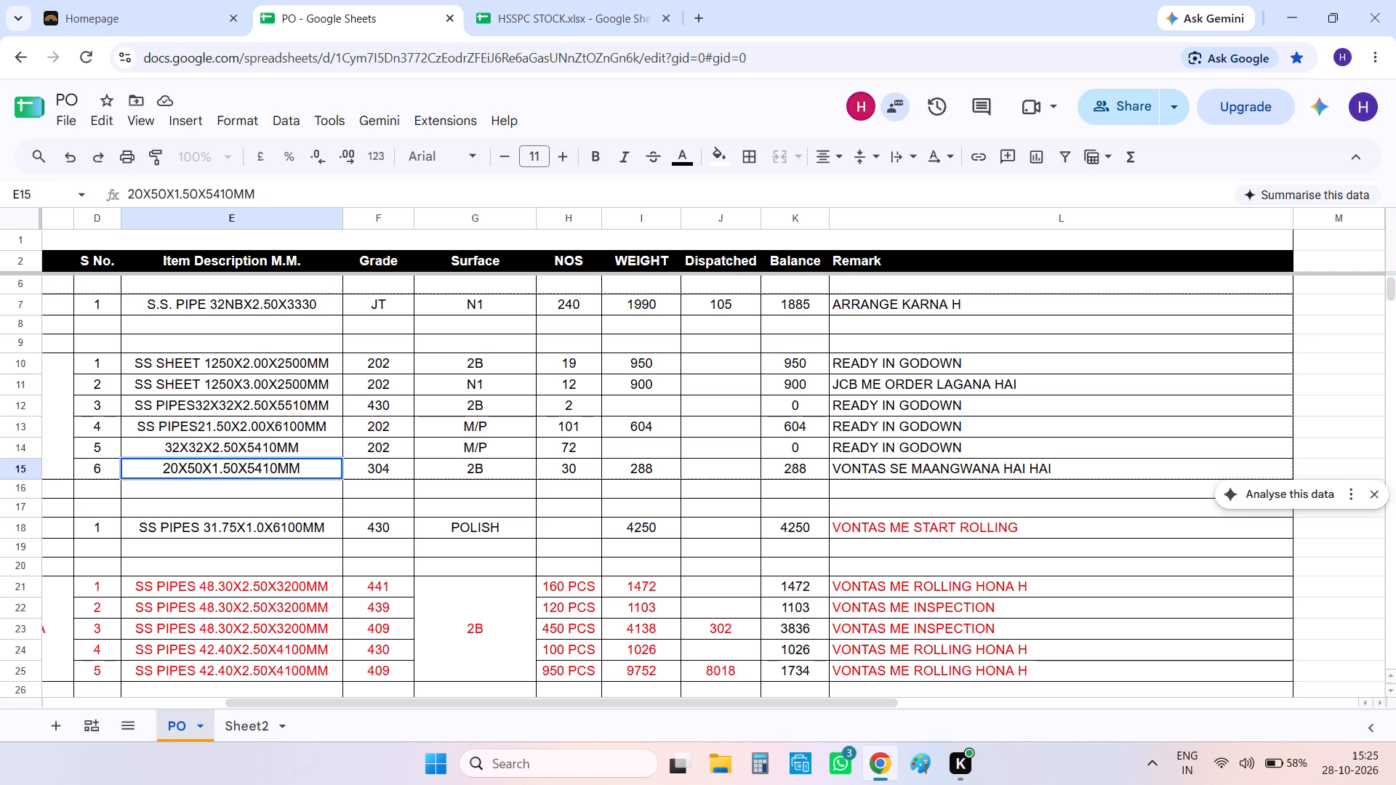
pyautogui.press('Left')
pyautogui.click(140, 194)
pyautogui.press('Left')
pyautogui.click(140, 194)
pyautogui.press('Left')
pyautogui.write('SS')
pyautogui.press('space')
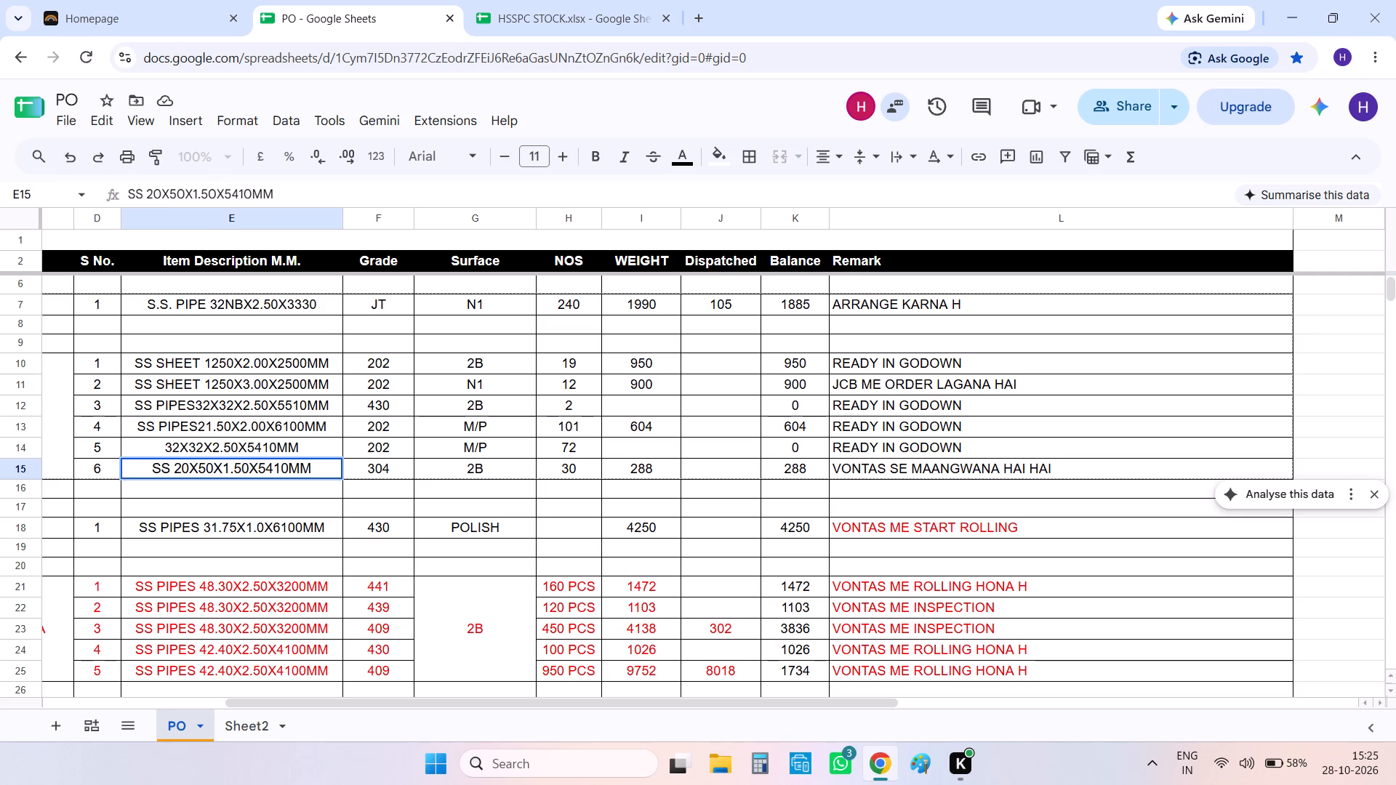
pyautogui.write('PIPES')
pyautogui.press('space')
pyautogui.press('Return')
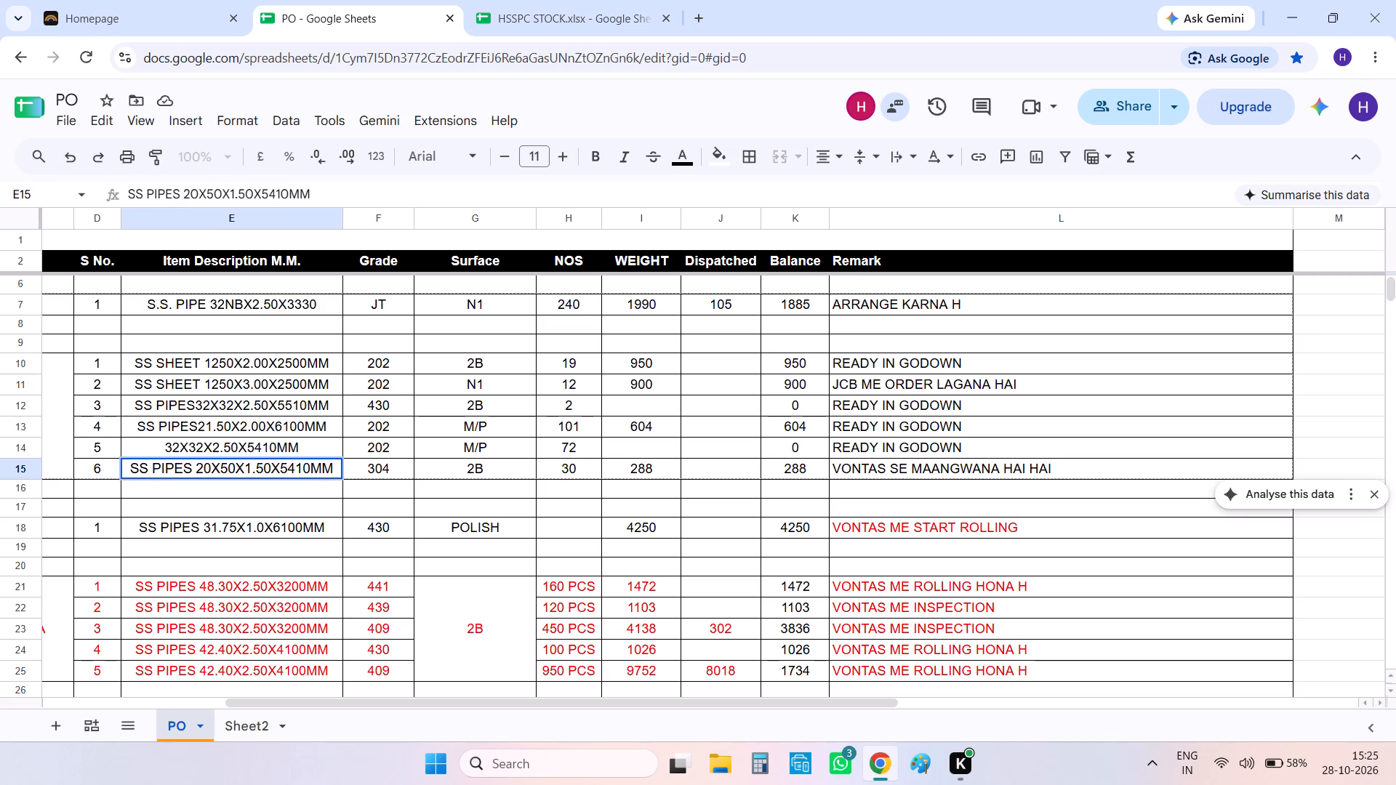
# Add the prefix SS PIPES to the item description 32X32X2.50X5410MM, separated by a space.
pyautogui.press('Up')
pyautogui.press('Up')
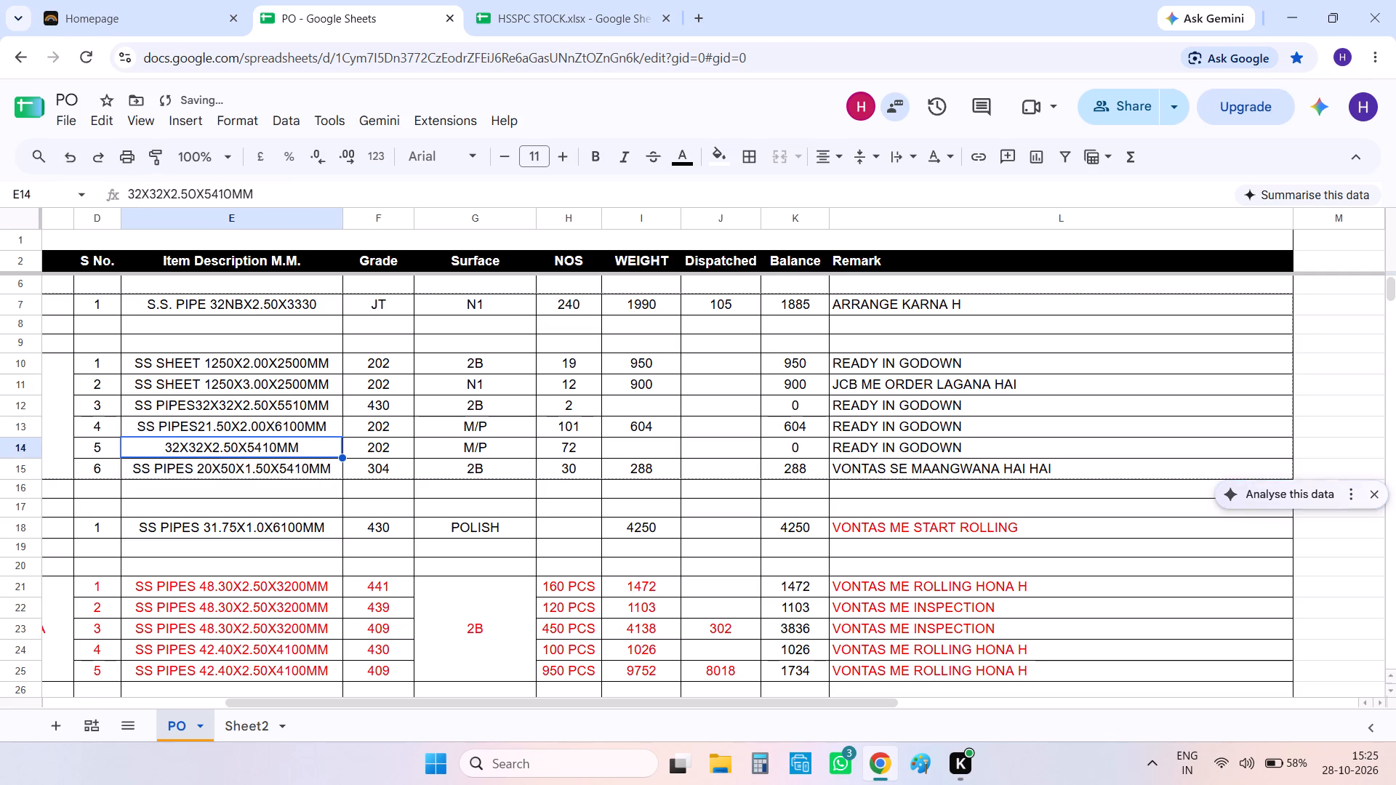
pyautogui.click(140, 189)
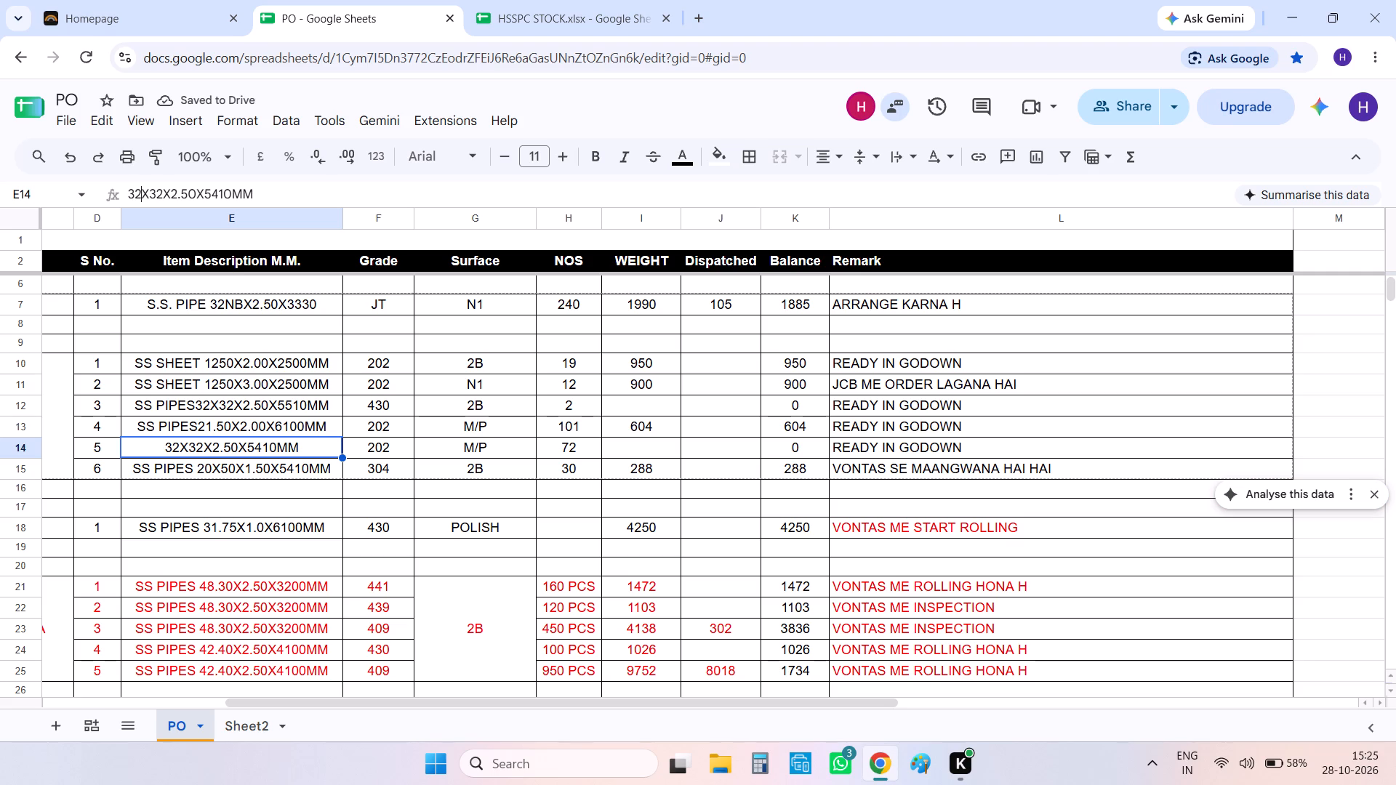
pyautogui.press('Left')
pyautogui.press('Left')
pyautogui.press('Left')
pyautogui.write('SS')
pyautogui.press('space')
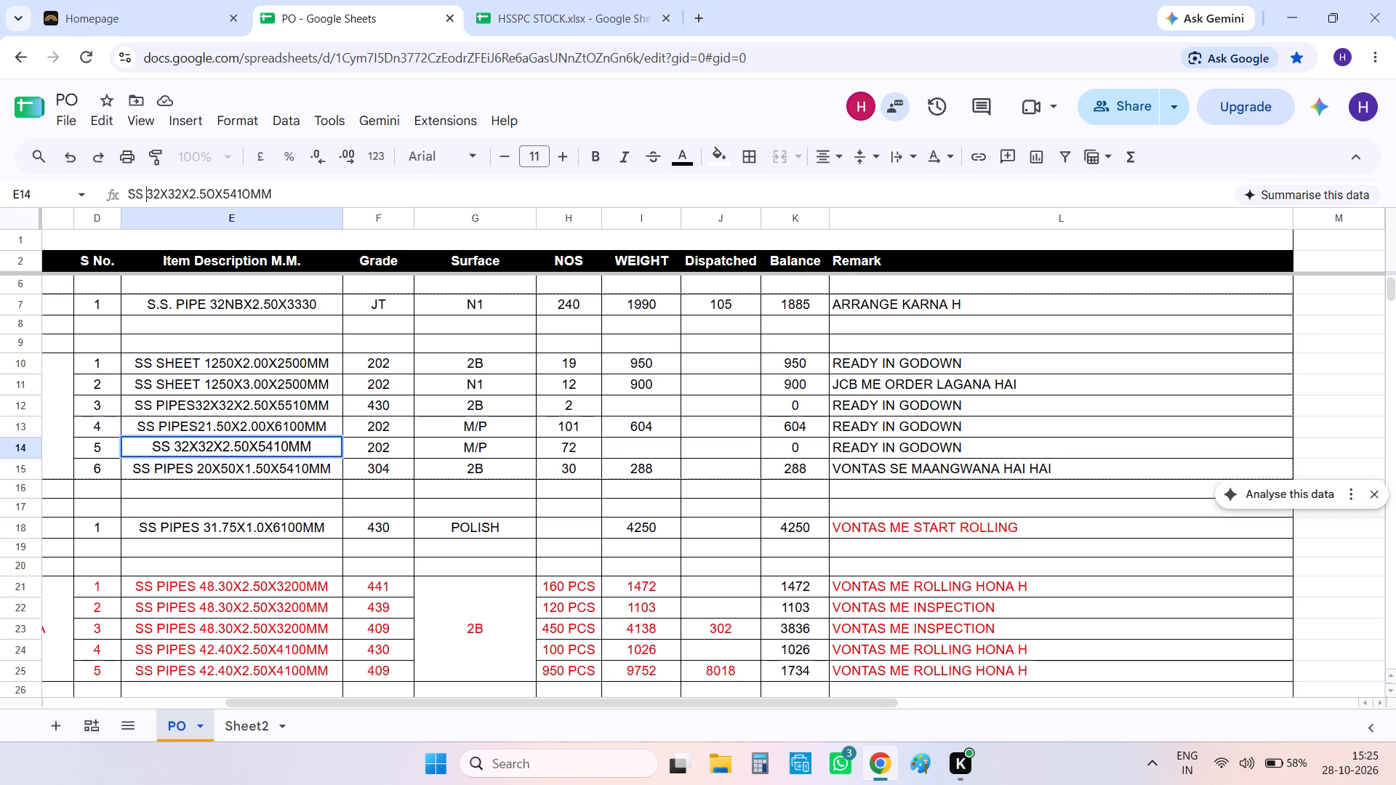
pyautogui.write('PIPES')
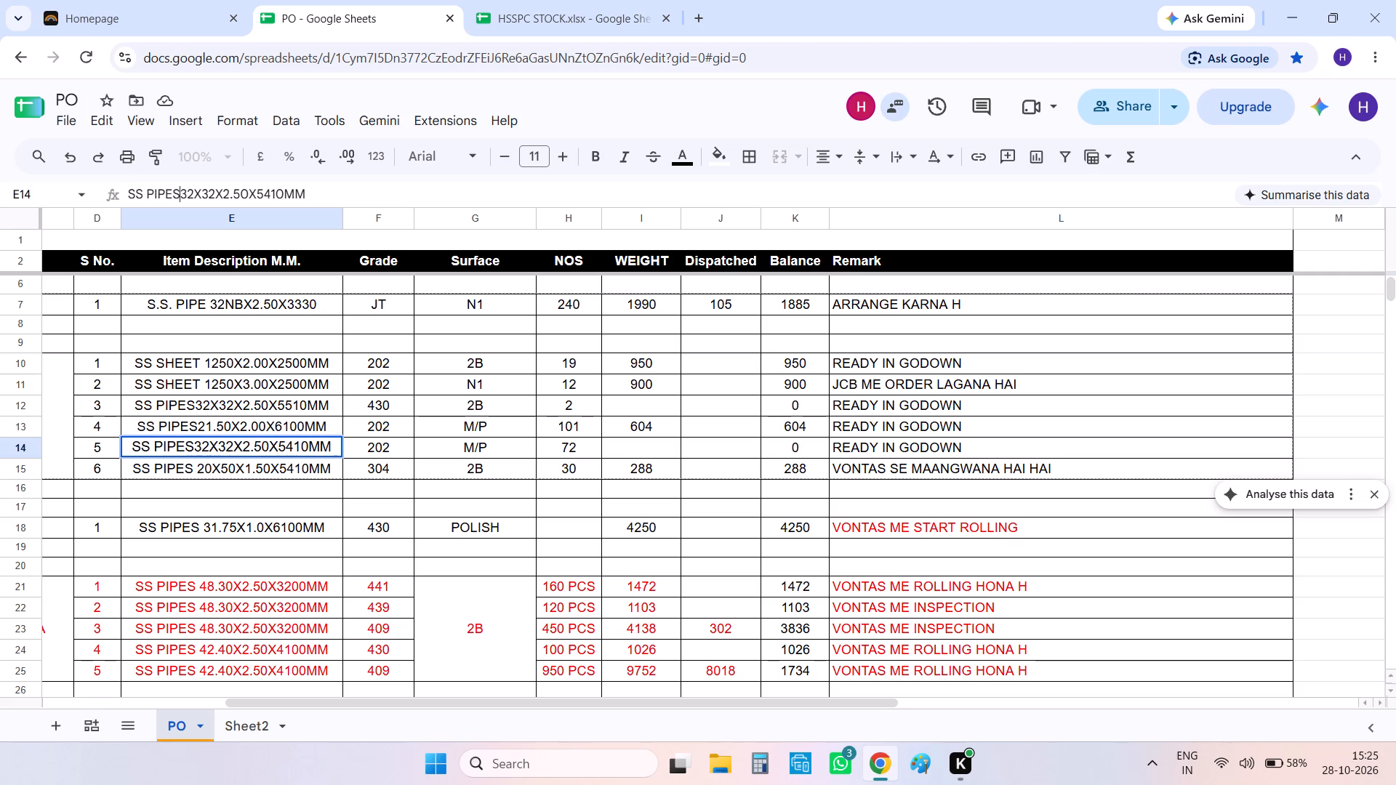
pyautogui.press('space')
pyautogui.press('Return')
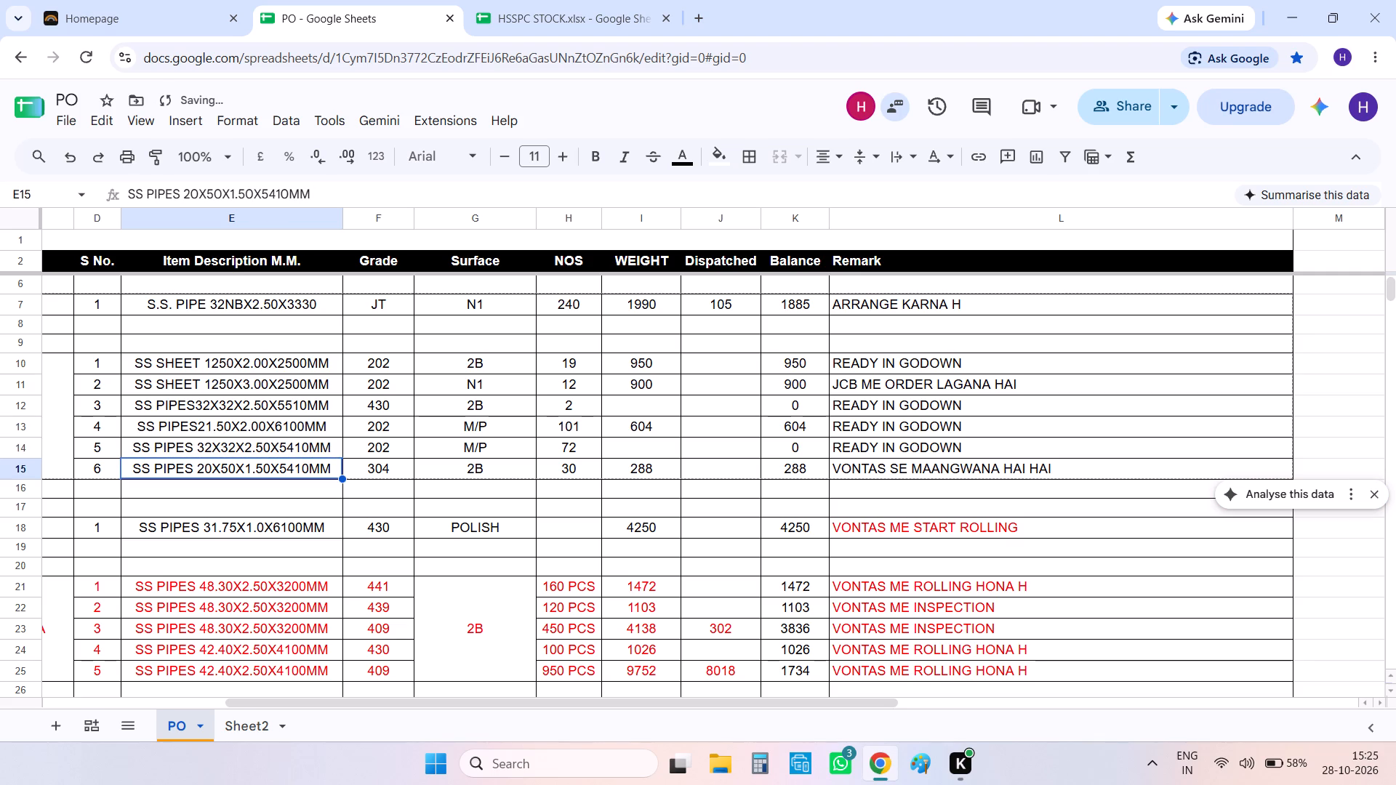
# Insert a space between SS PIPES and 21.50X2.00X6100MM in the fourth MASURI item description.
pyautogui.press('Up')
pyautogui.press('Up')
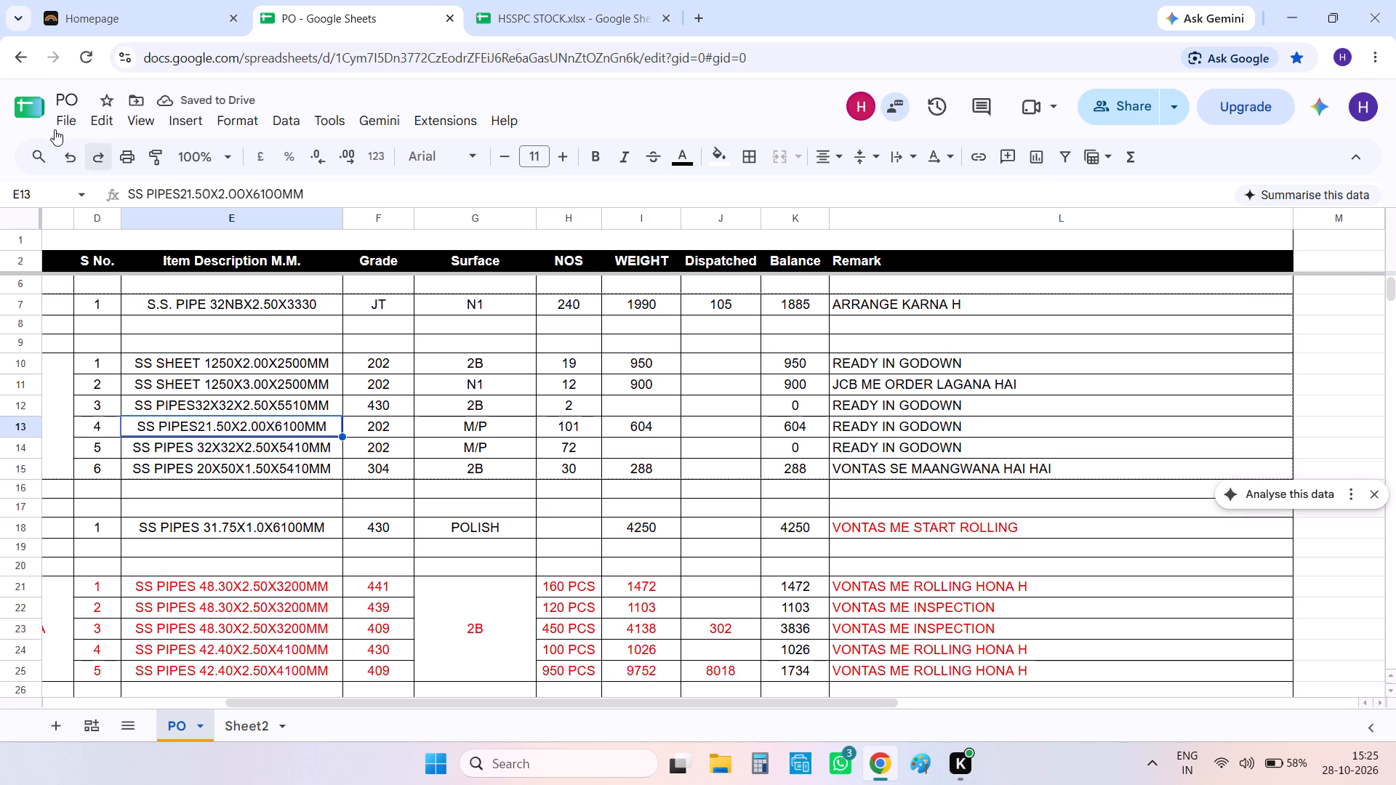
pyautogui.click(188, 204)
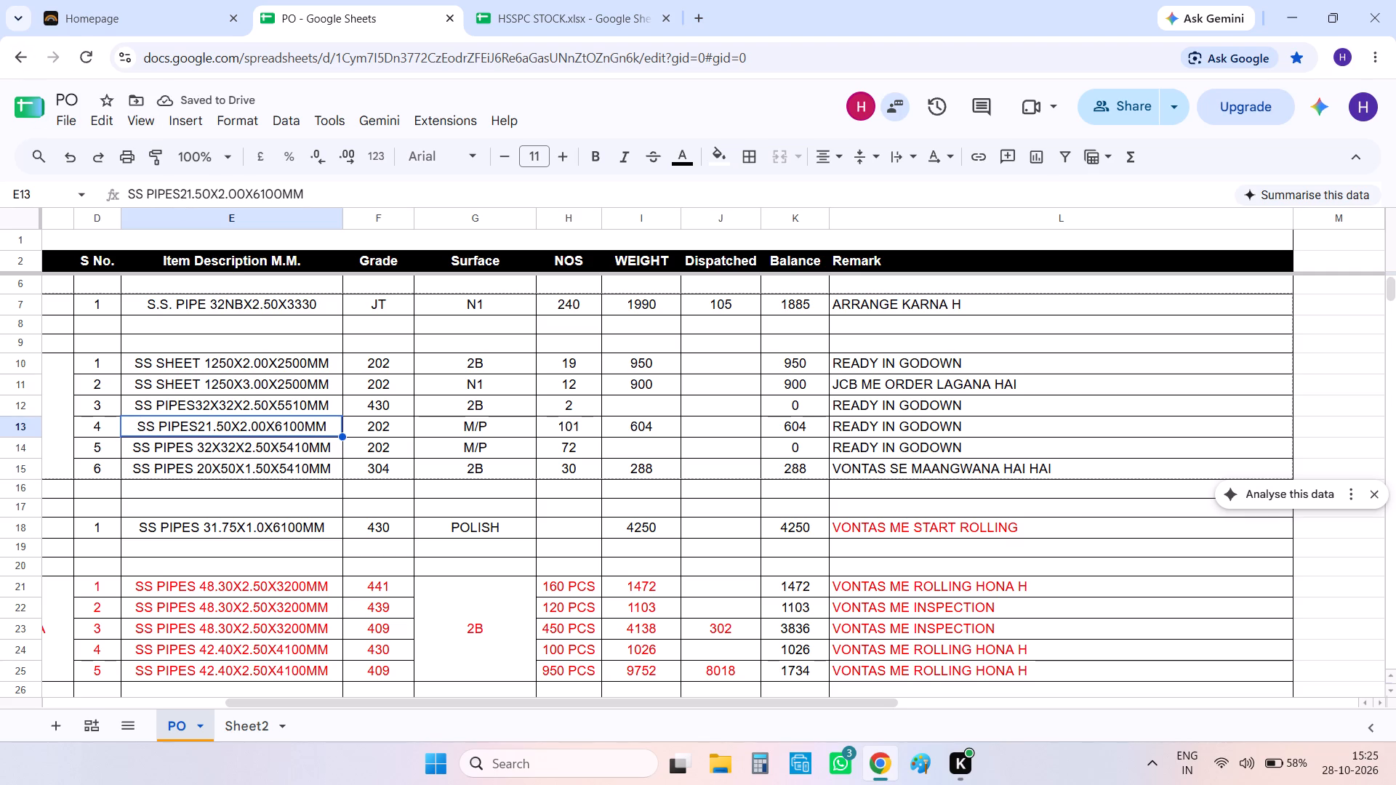
pyautogui.click(180, 192)
pyautogui.press('space')
pyautogui.press('Return')
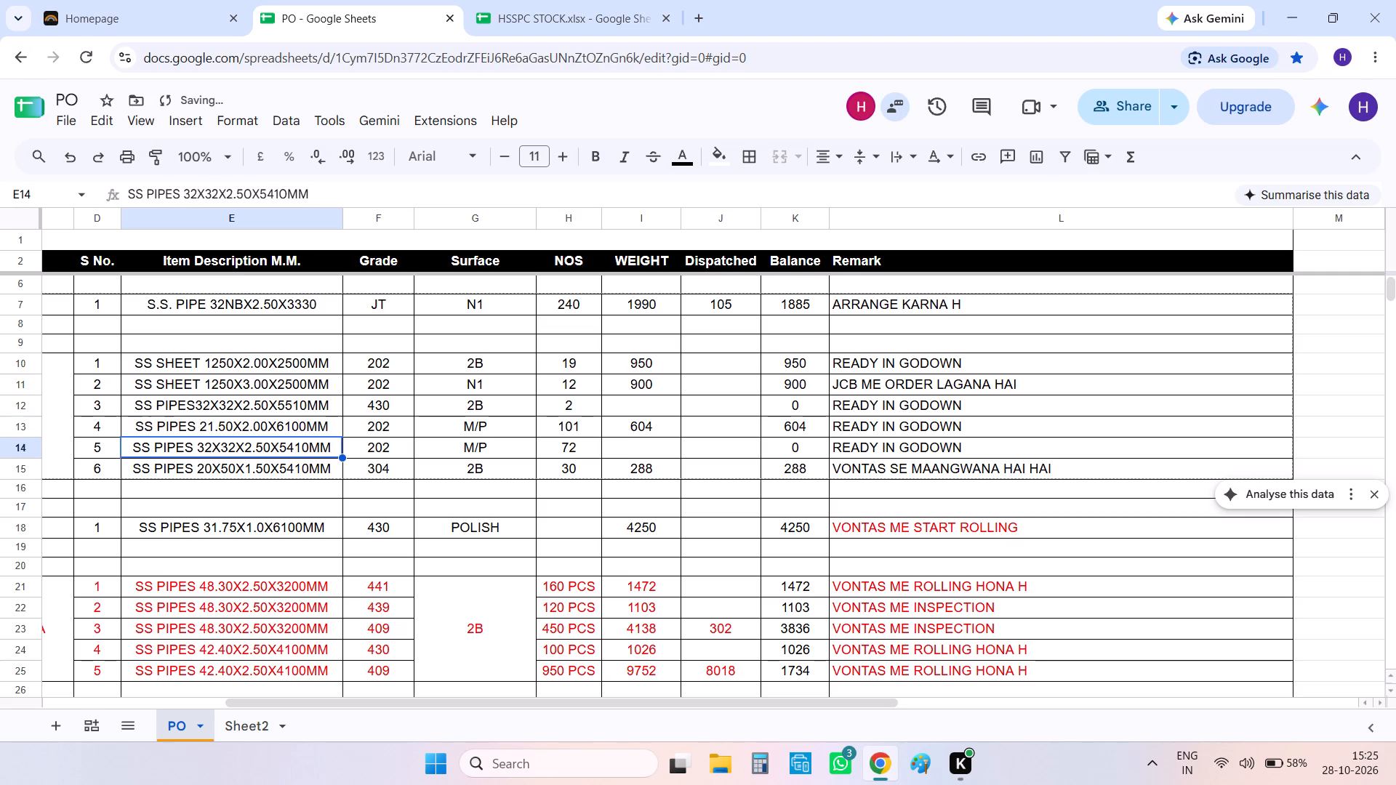
# Insert a space between SS PIPES and 32X32X2.50X5510MM in the third MASURI item description.
pyautogui.press('Up')
pyautogui.press('Up')
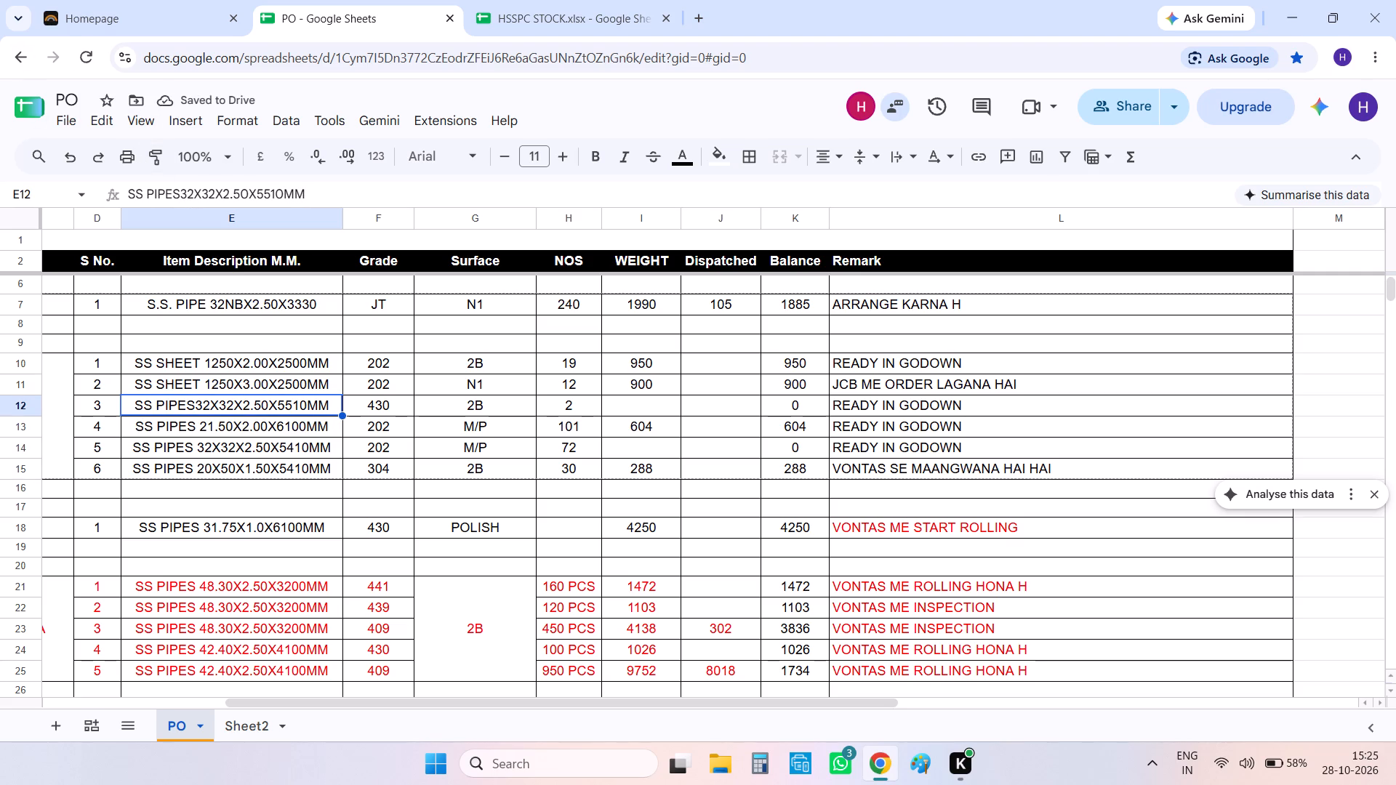
pyautogui.click(176, 193)
pyautogui.press('Right')
pyautogui.press('space')
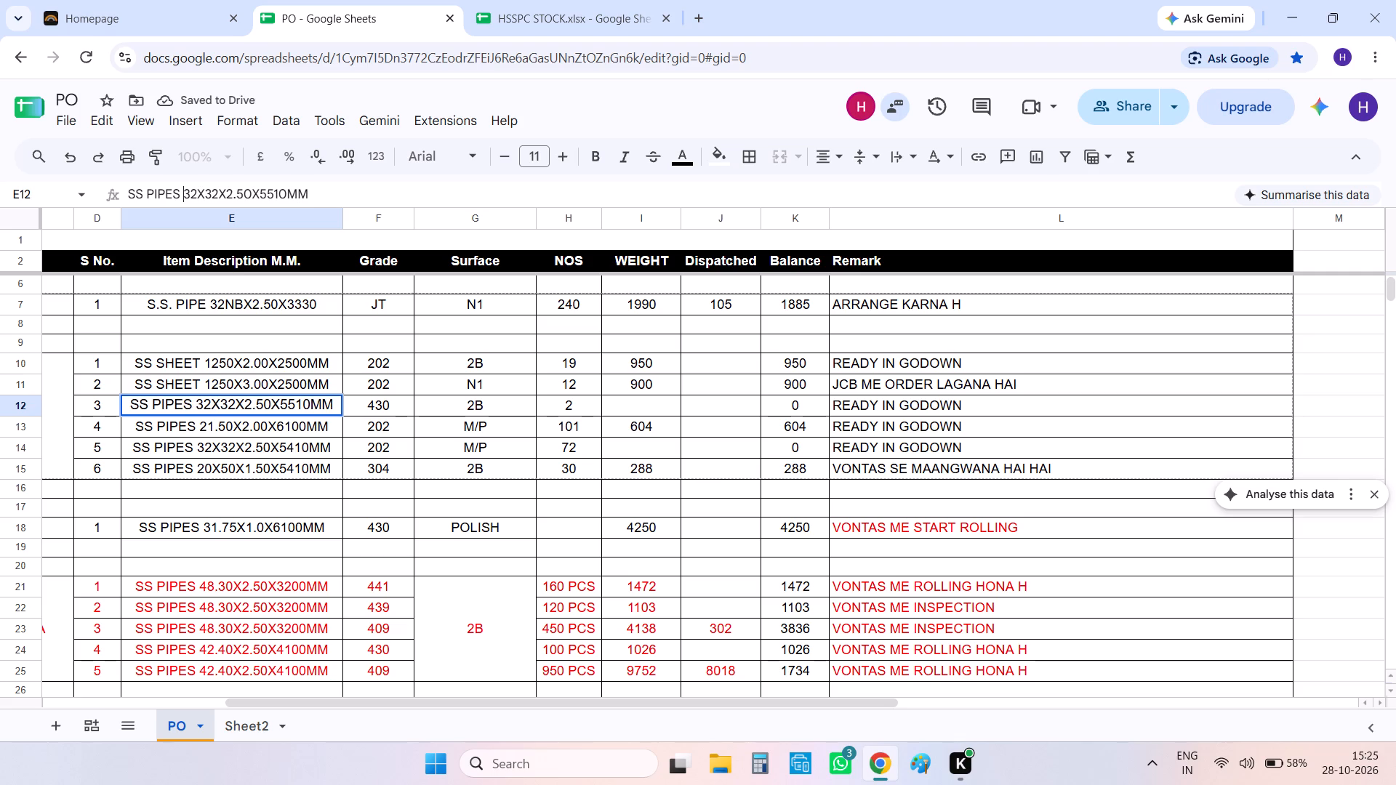
pyautogui.press('Return')
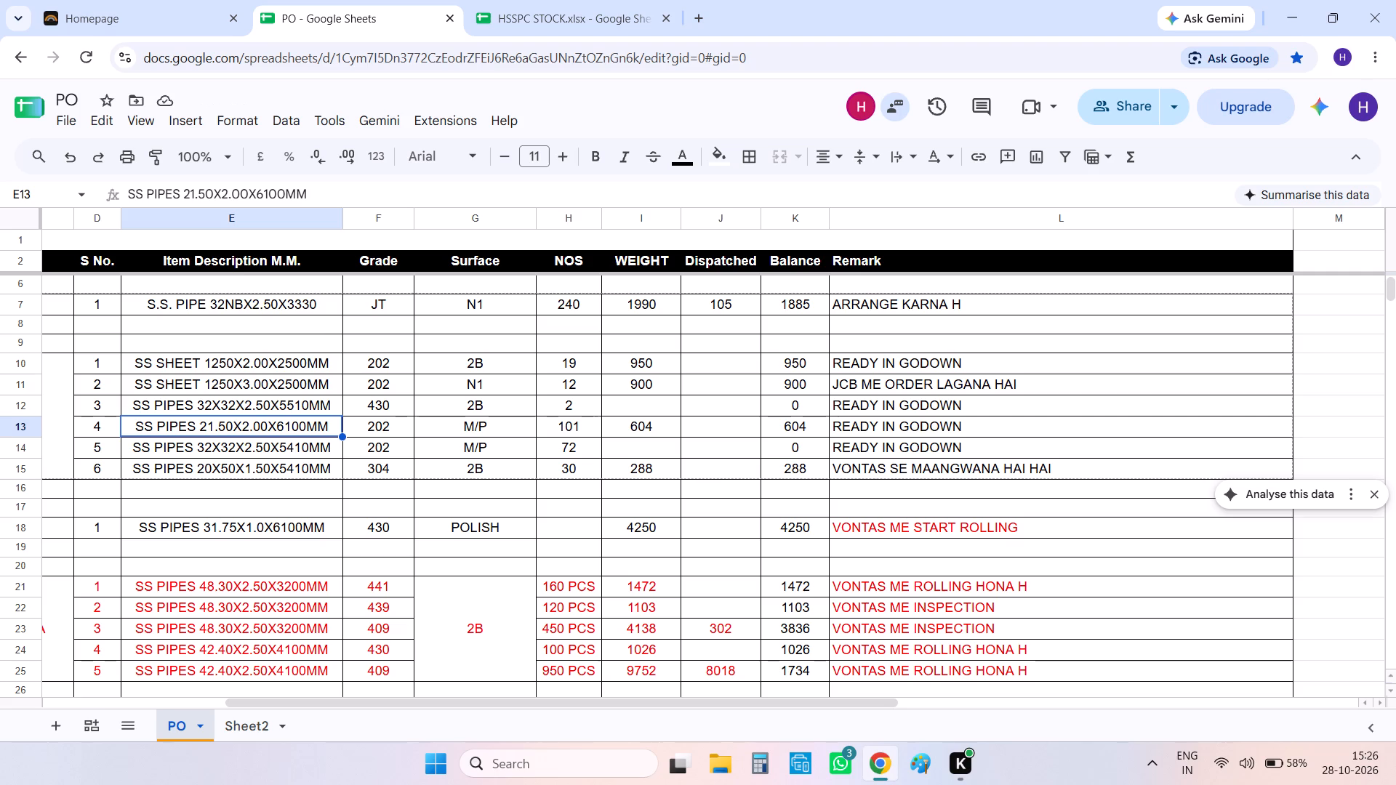
# Review the PO order rows from the top of the sheet down past the JAYANITA EXPORTS order.
pyautogui.press('Up')
pyautogui.press('Up')
pyautogui.press('Up')
pyautogui.press('Up')
pyautogui.press('Up')
pyautogui.press('Up')
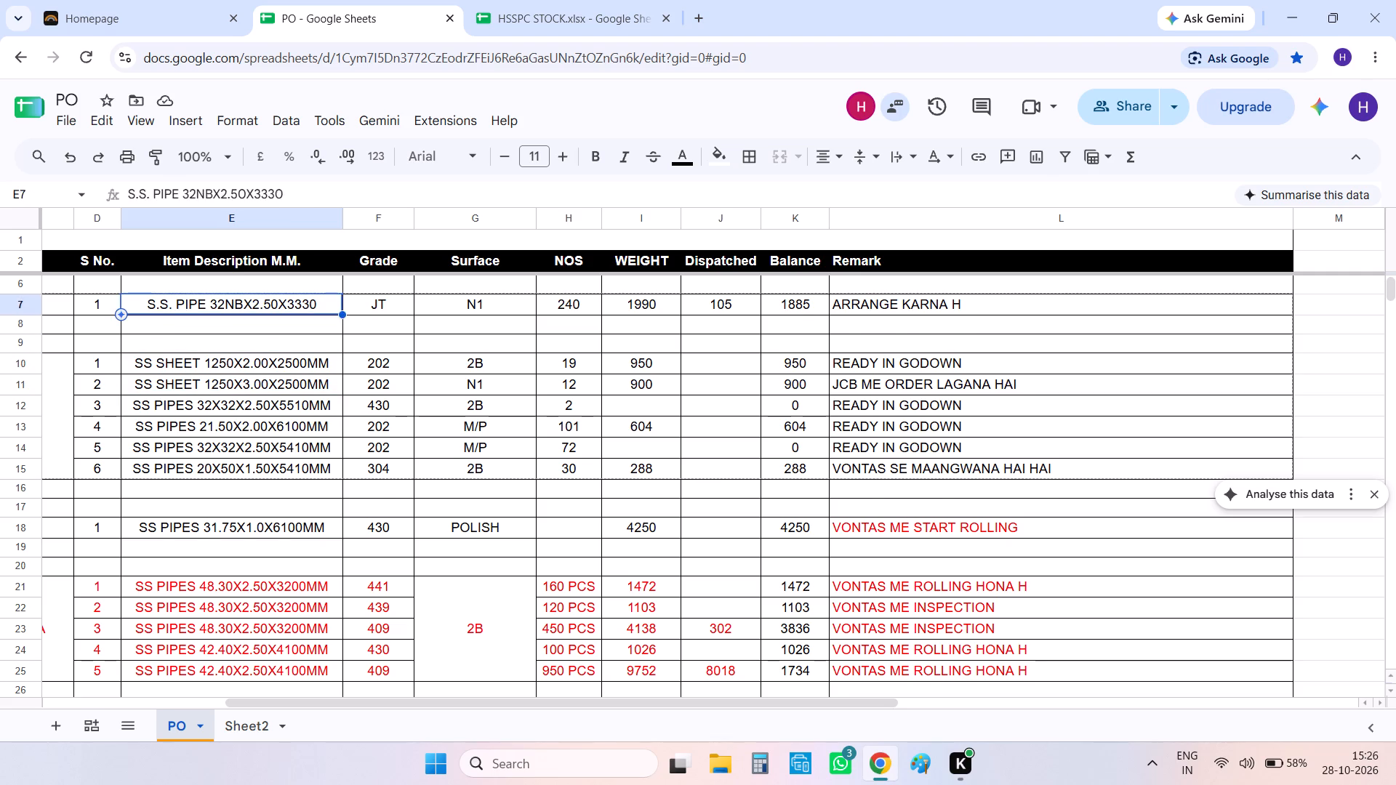
pyautogui.press('Up')
pyautogui.press('Up')
pyautogui.press('Up')
pyautogui.press('Up')
pyautogui.press('Up')
pyautogui.press('Up')
pyautogui.press('Up')
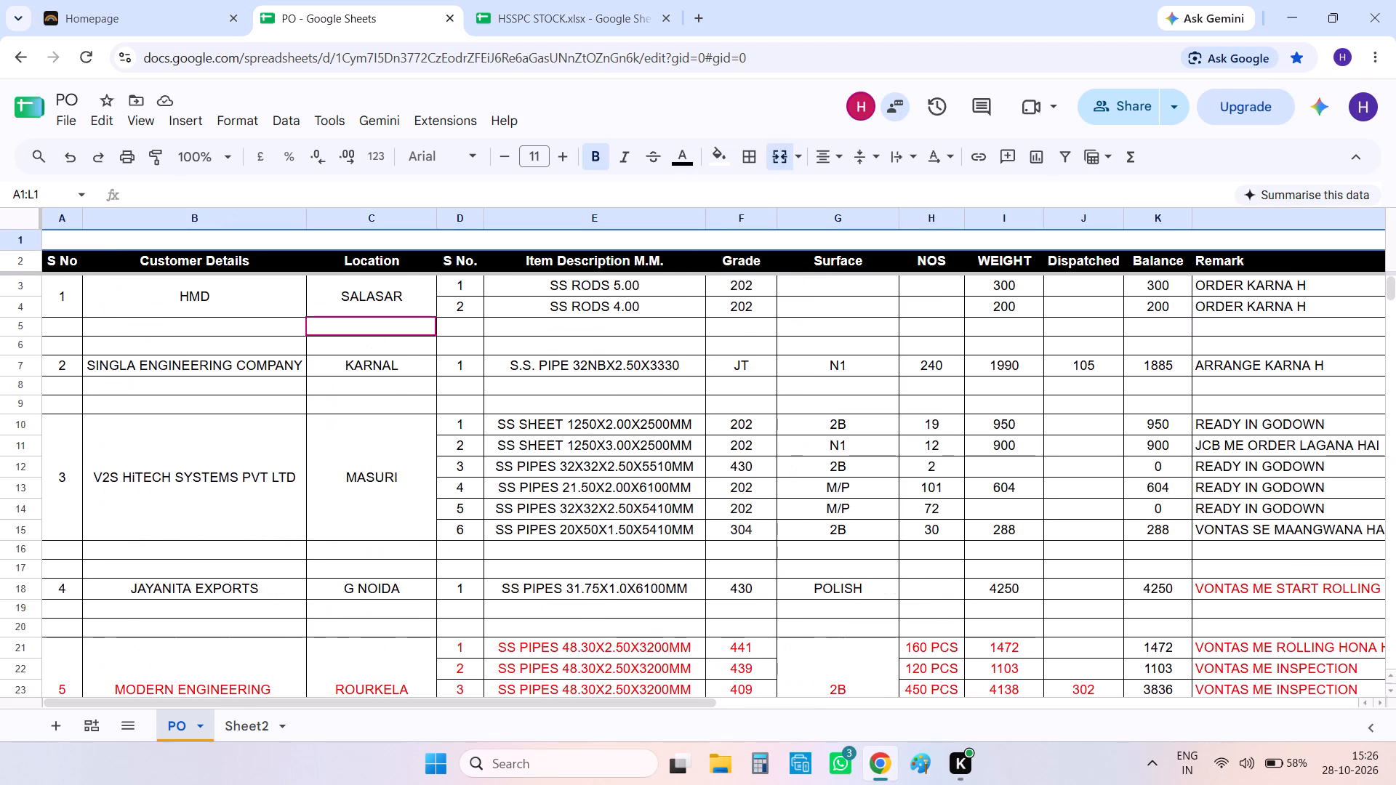
pyautogui.press('Down')
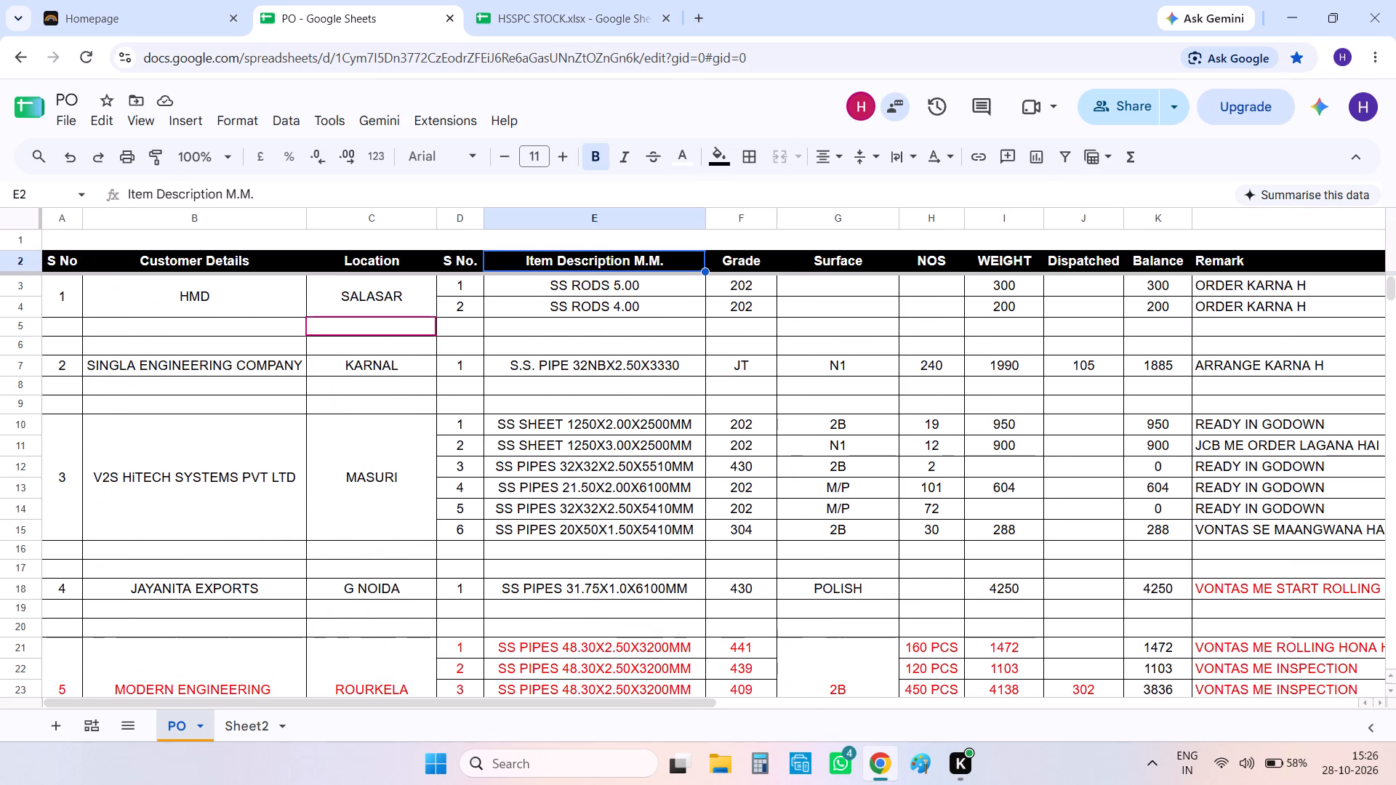
pyautogui.press('Down')
pyautogui.press('Down')
pyautogui.press('Down')
pyautogui.press('Down')
pyautogui.press('Down')
pyautogui.press('Down')
pyautogui.press('Down')
pyautogui.press('Down')
pyautogui.press('Down')
pyautogui.press('Down')
pyautogui.press('Down')
pyautogui.press('Down')
pyautogui.press('Down')
pyautogui.press('Down')
pyautogui.press('Down')
pyautogui.press('Down')
pyautogui.press('Down')
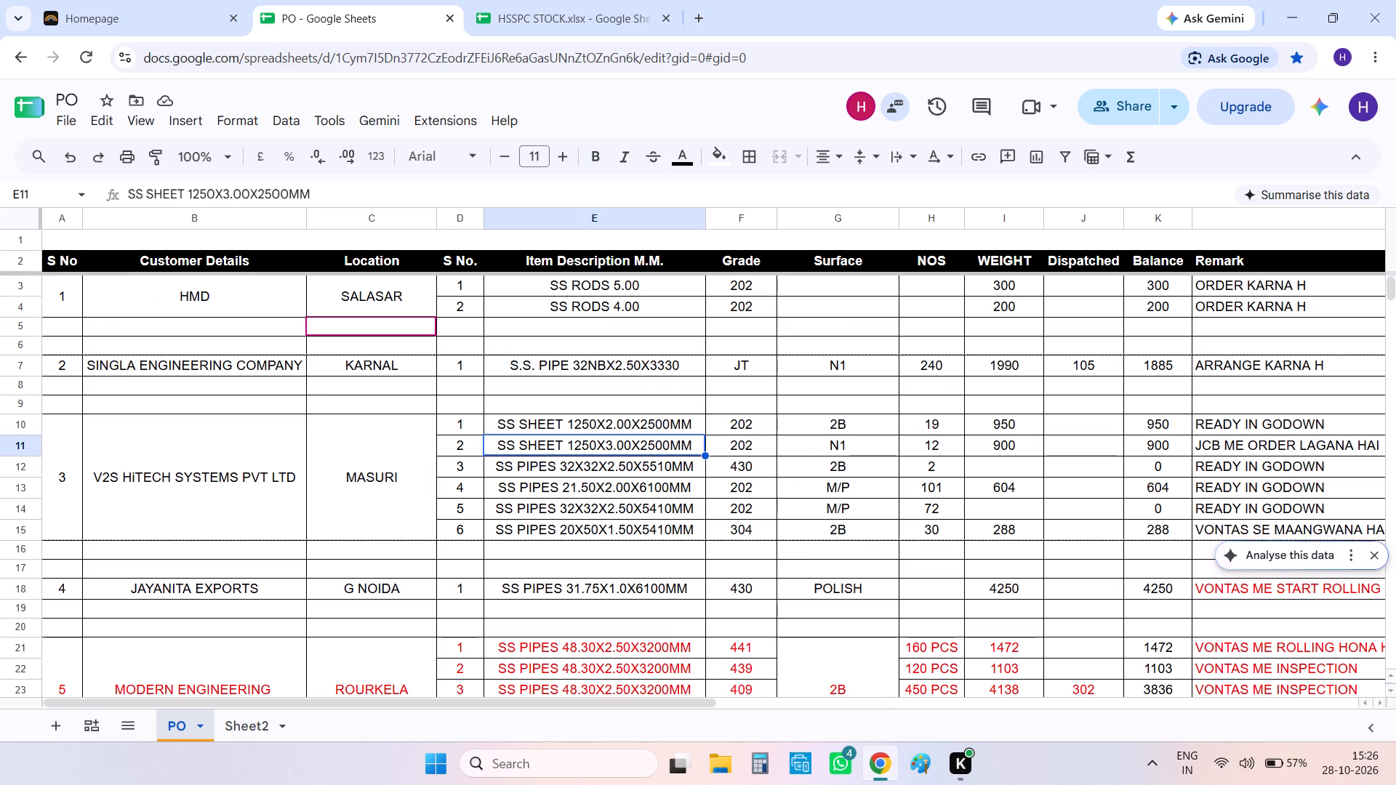
pyautogui.press('Down')
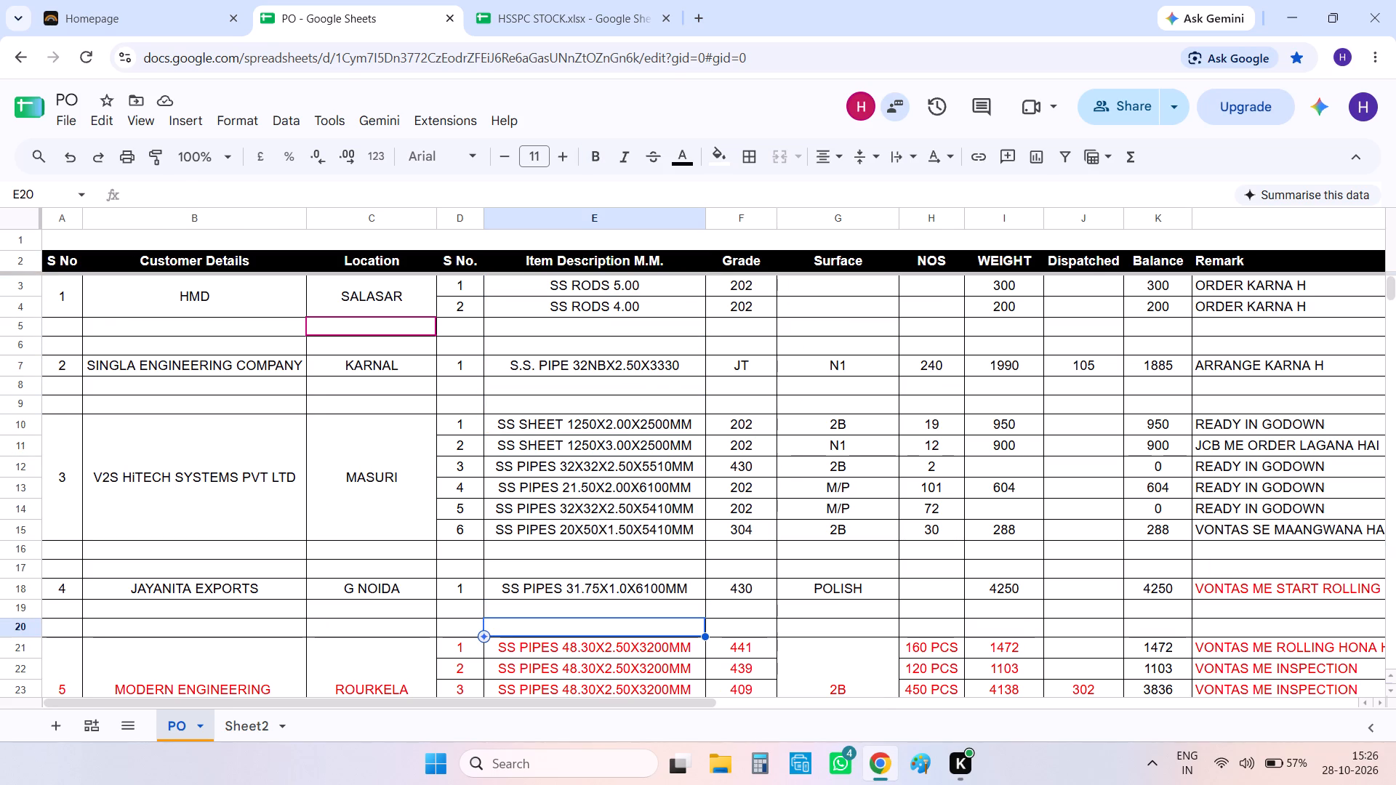